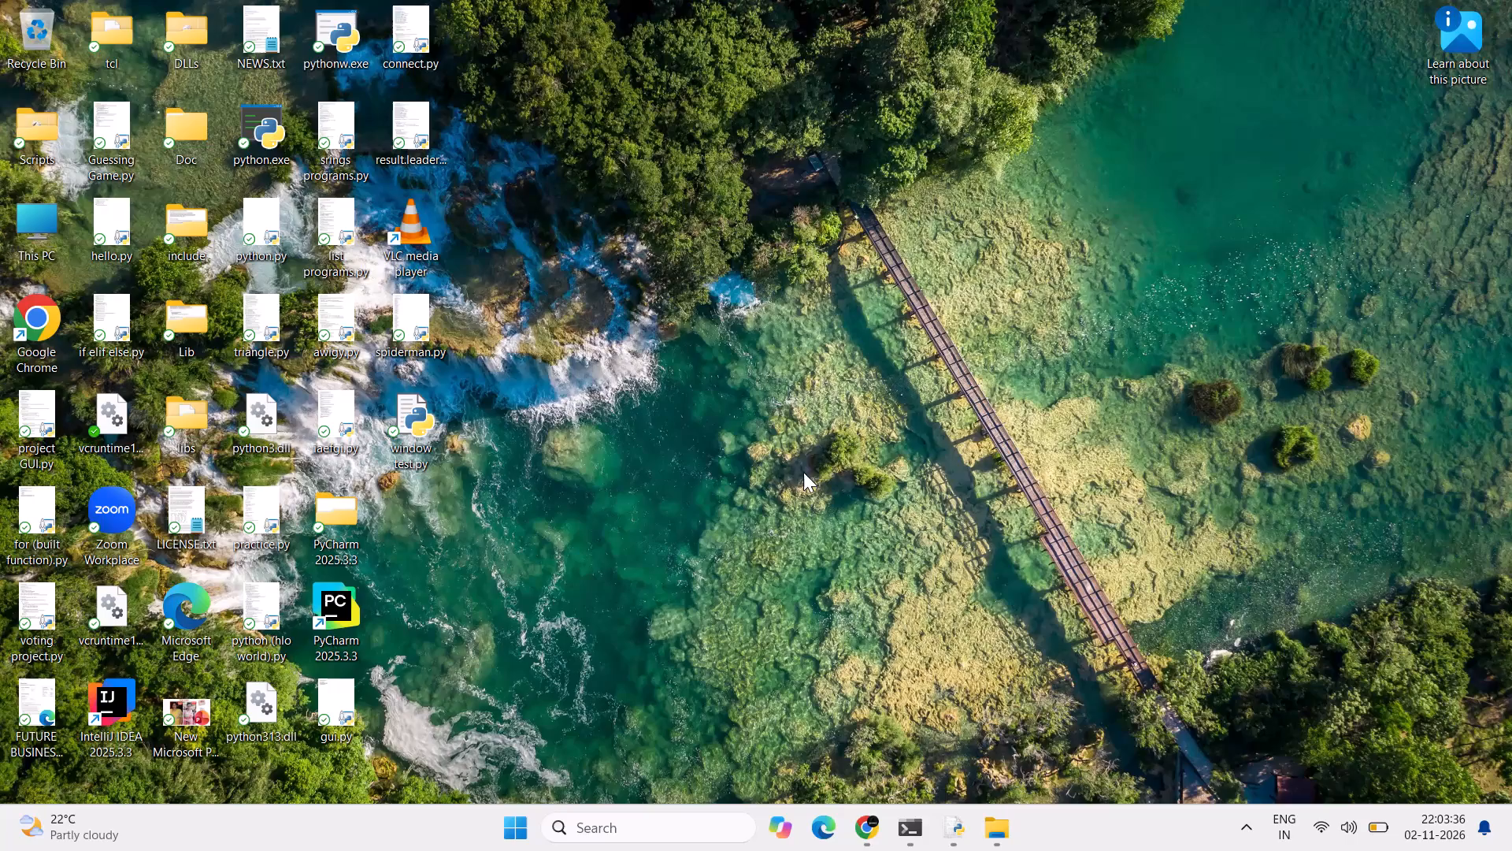
Open Google Chrome from the desktop with the "Renu" profile.
click(49, 314)
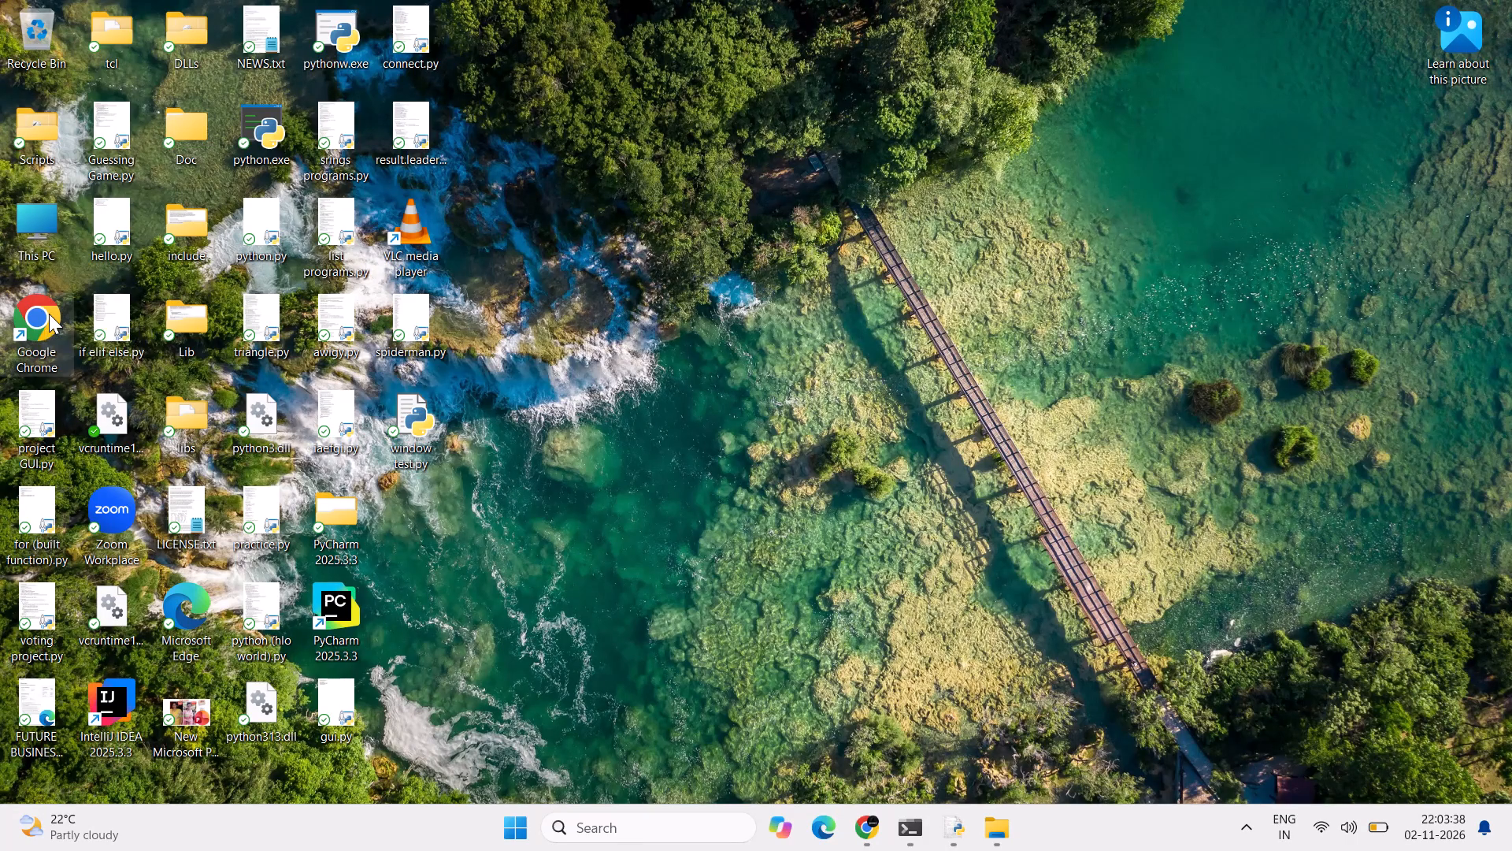
double_click(49, 314)
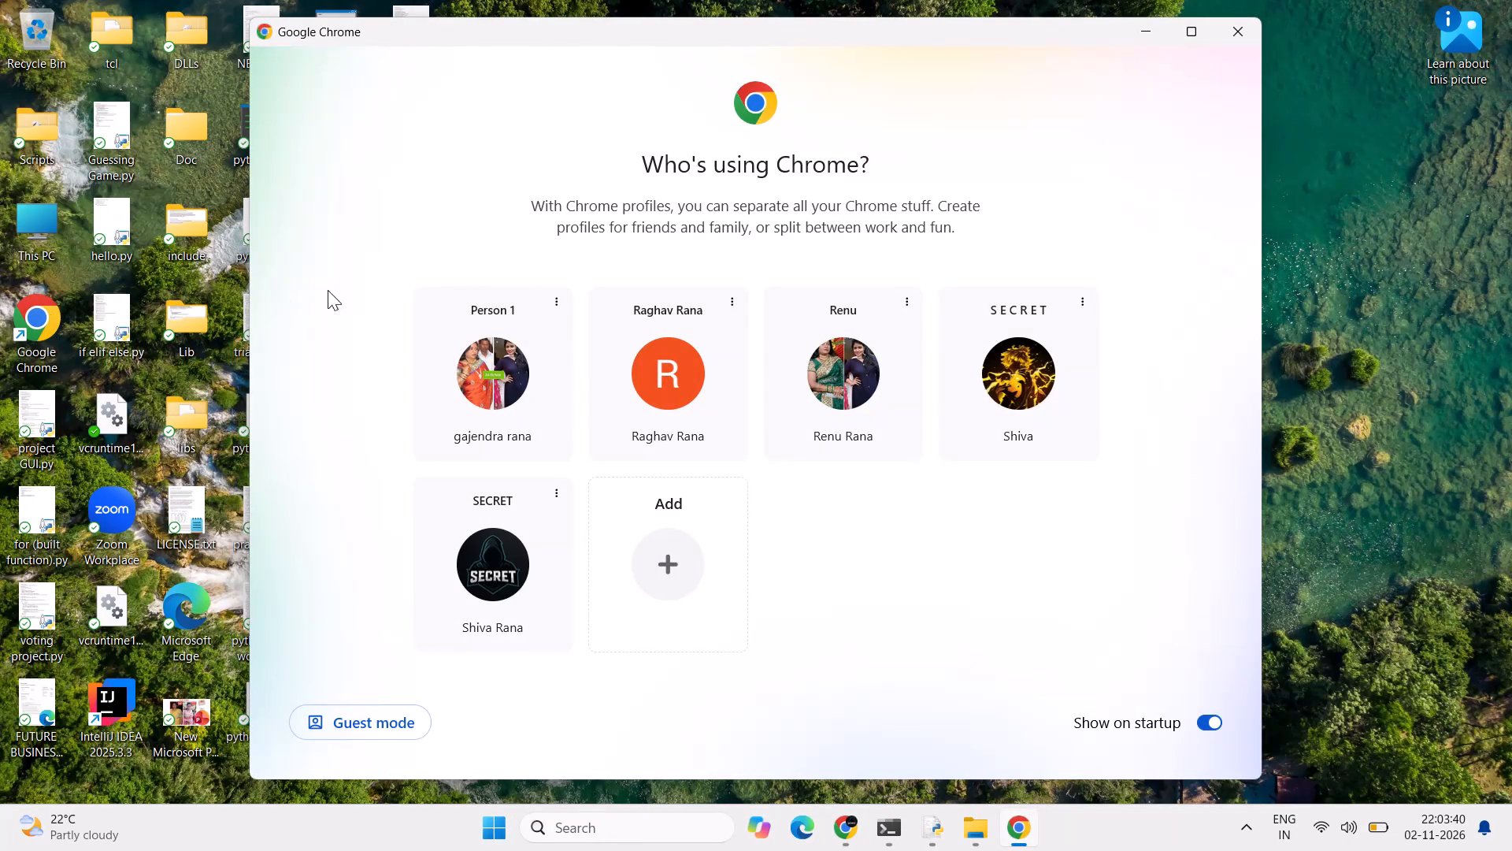
click(827, 365)
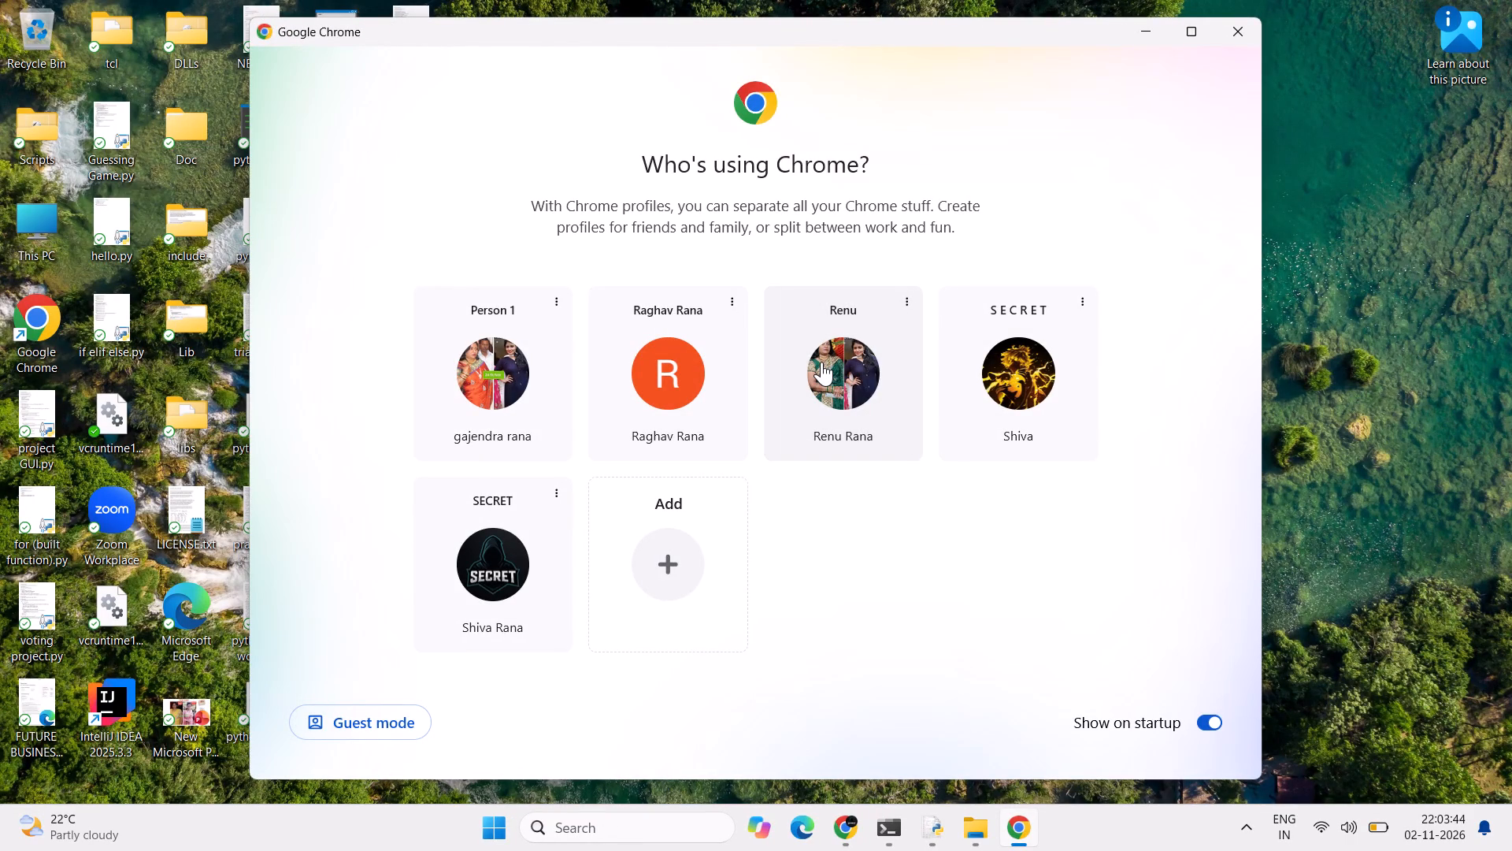
double_click(821, 362)
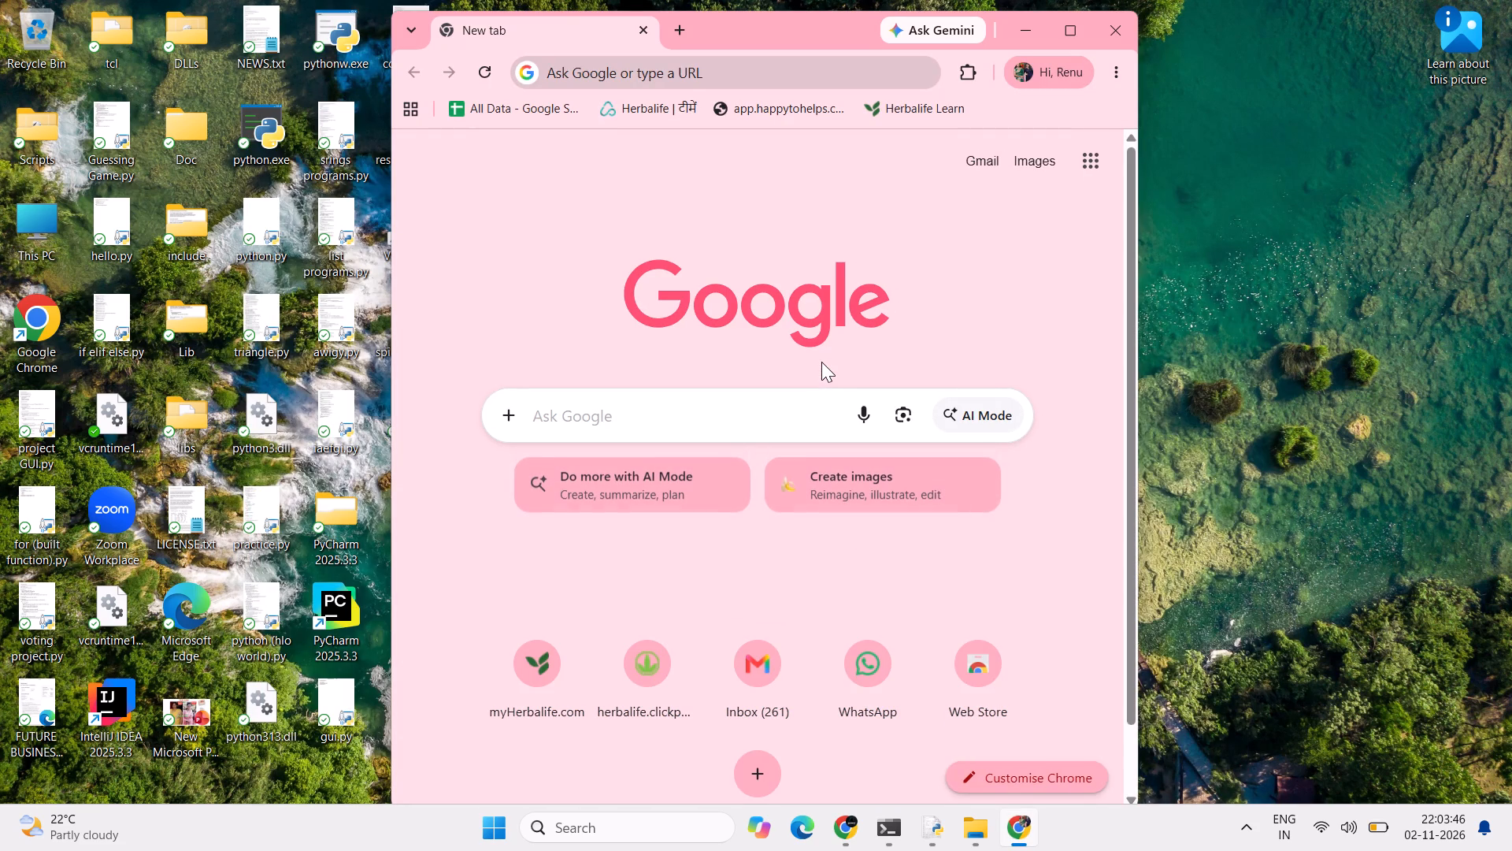
Open the myHerbalife.com site from the new tab page's shortcuts.
right_click(546, 661)
double_click(546, 661)
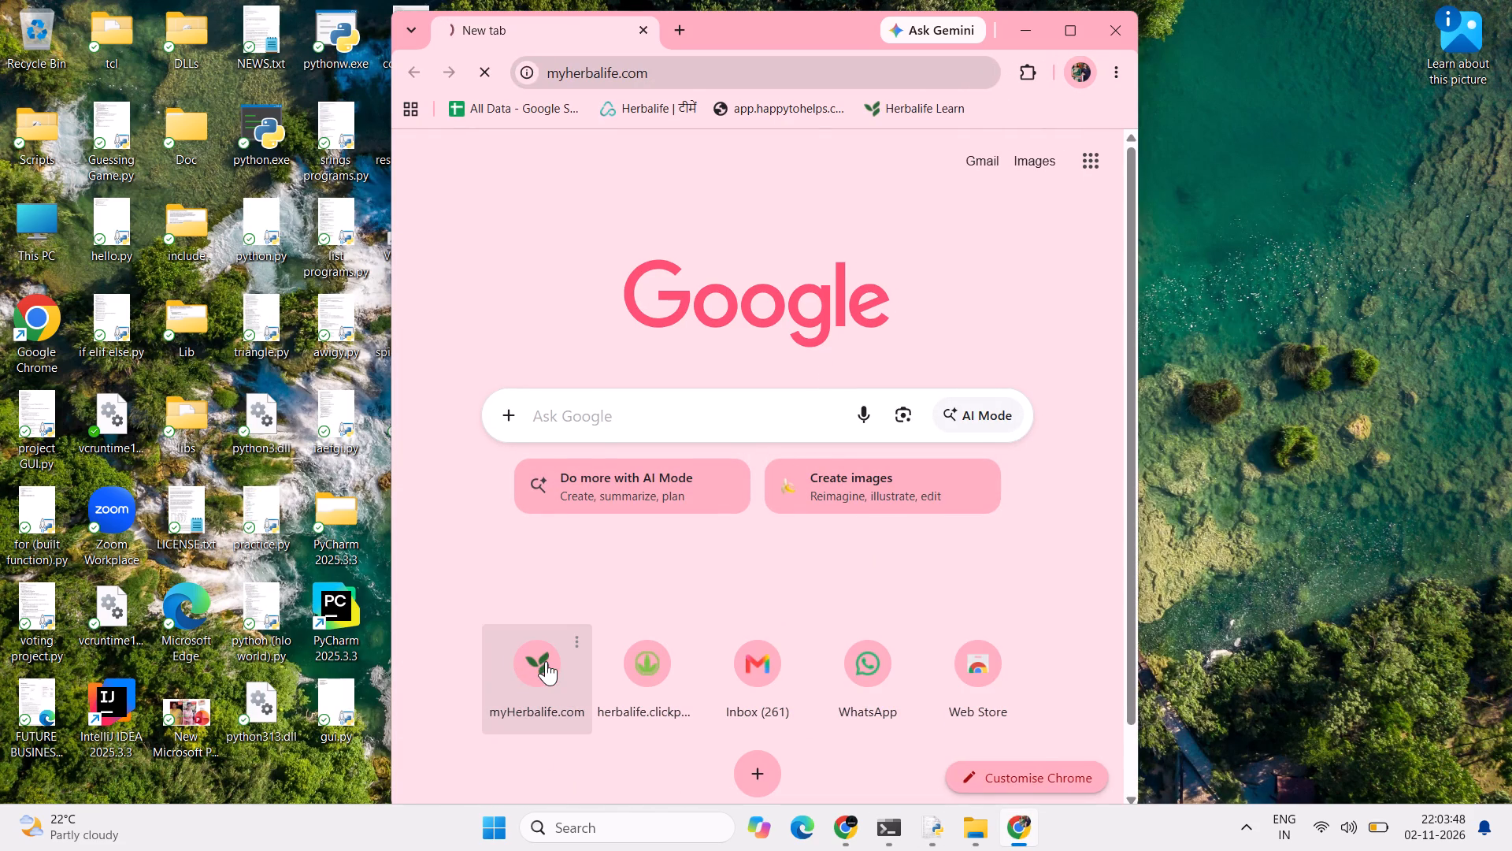
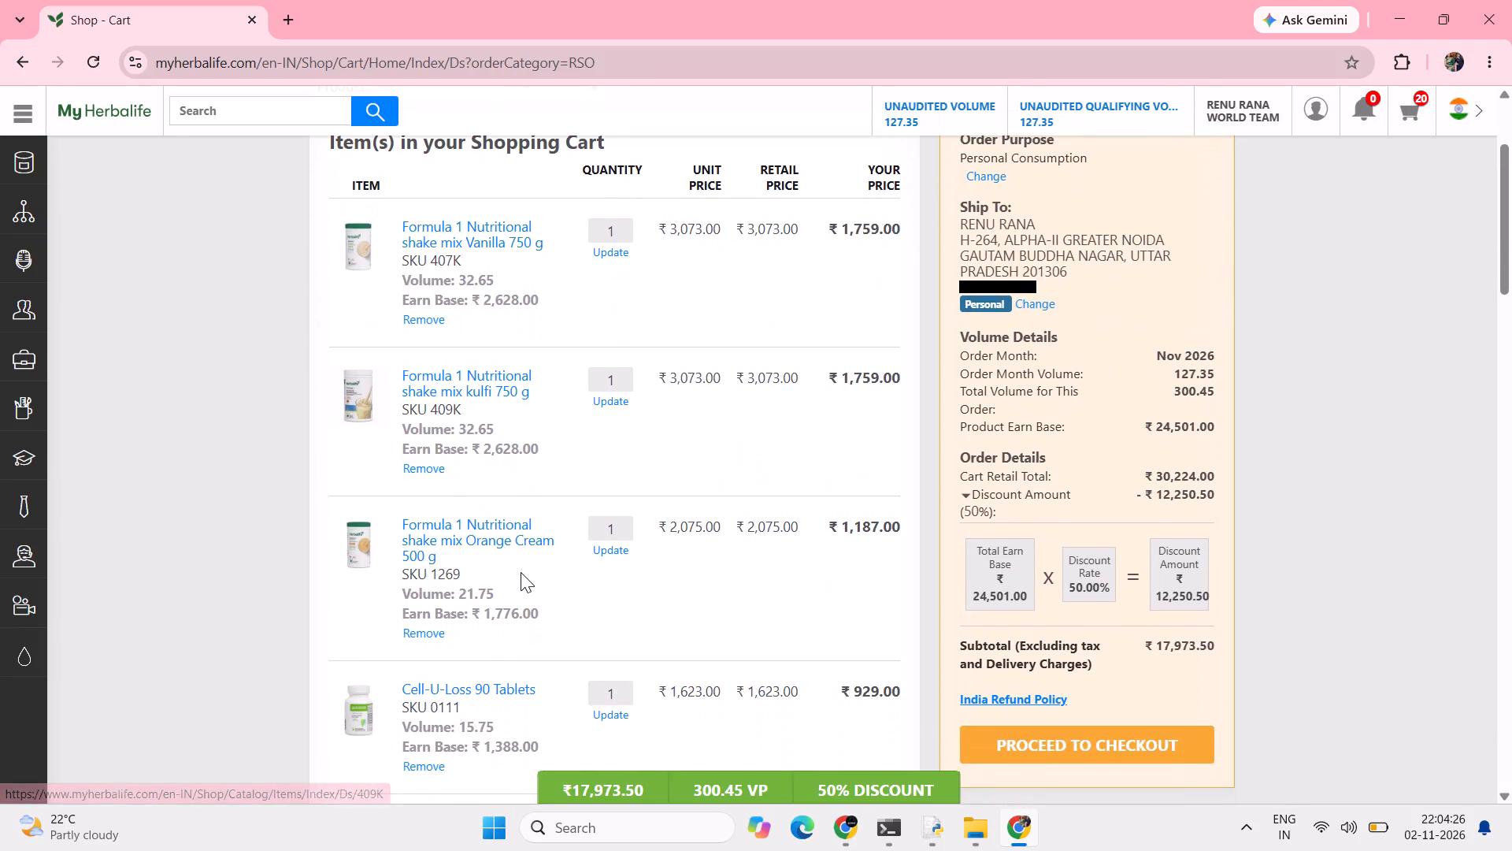
Proceed from the shopping cart to checkout and review the shipping details, notification settings and order summary.
scroll(521, 572, down, 1)
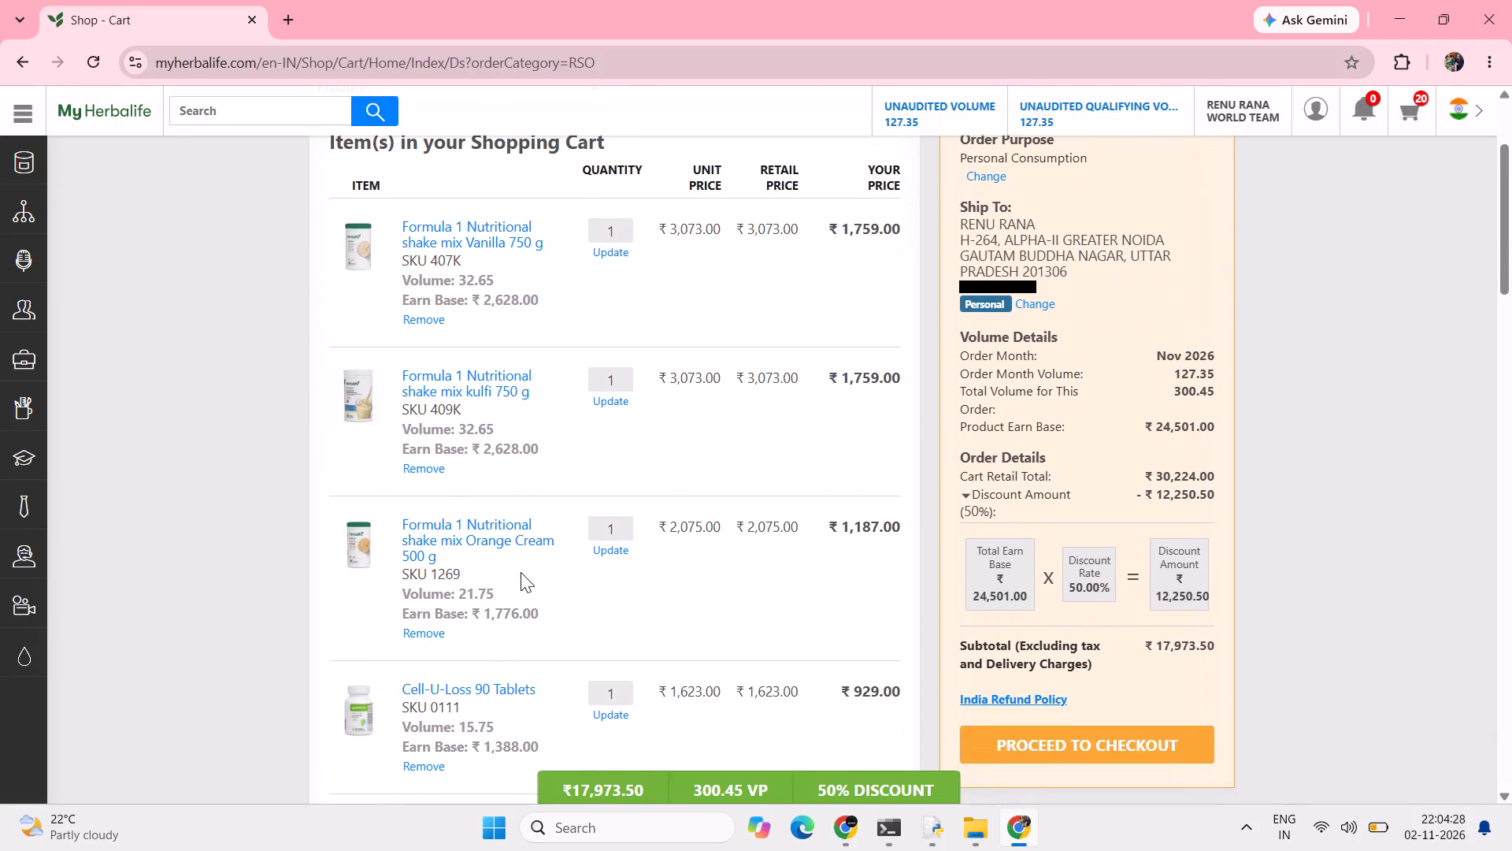
scroll(521, 572, down, 1)
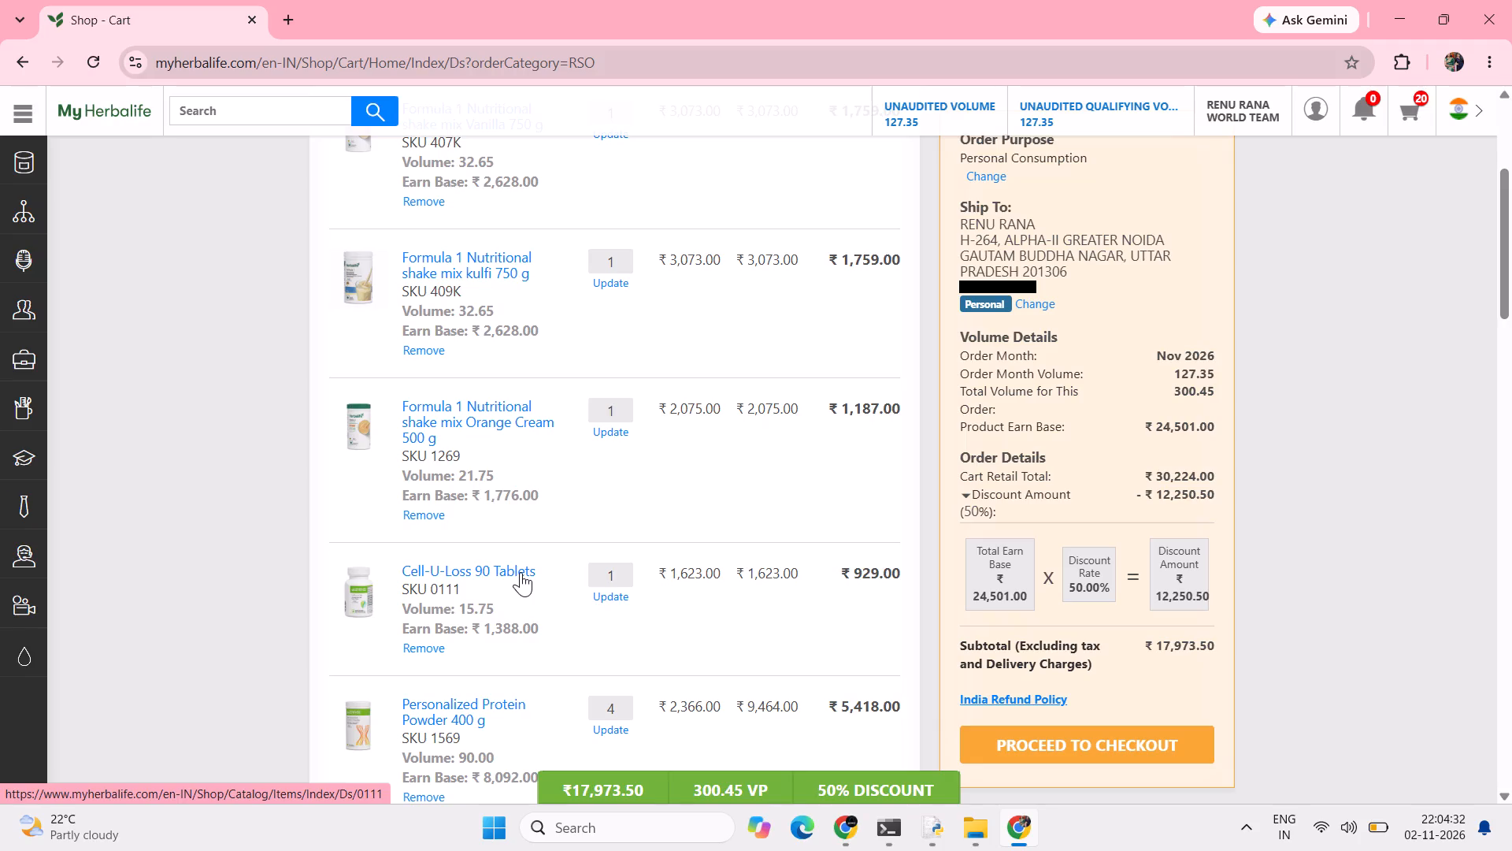
scroll(521, 572, down, 2)
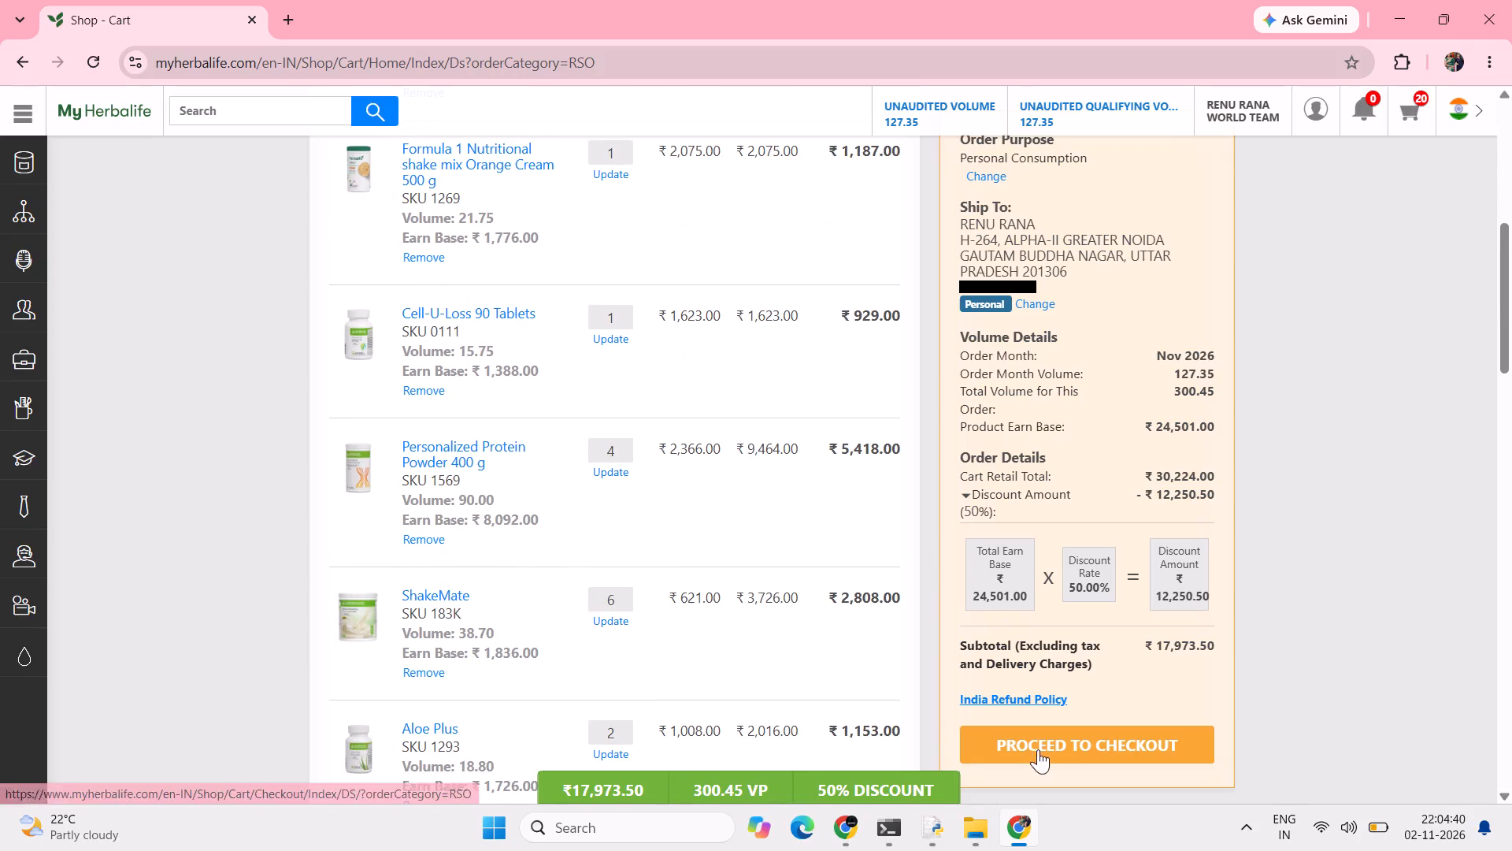
click(1068, 756)
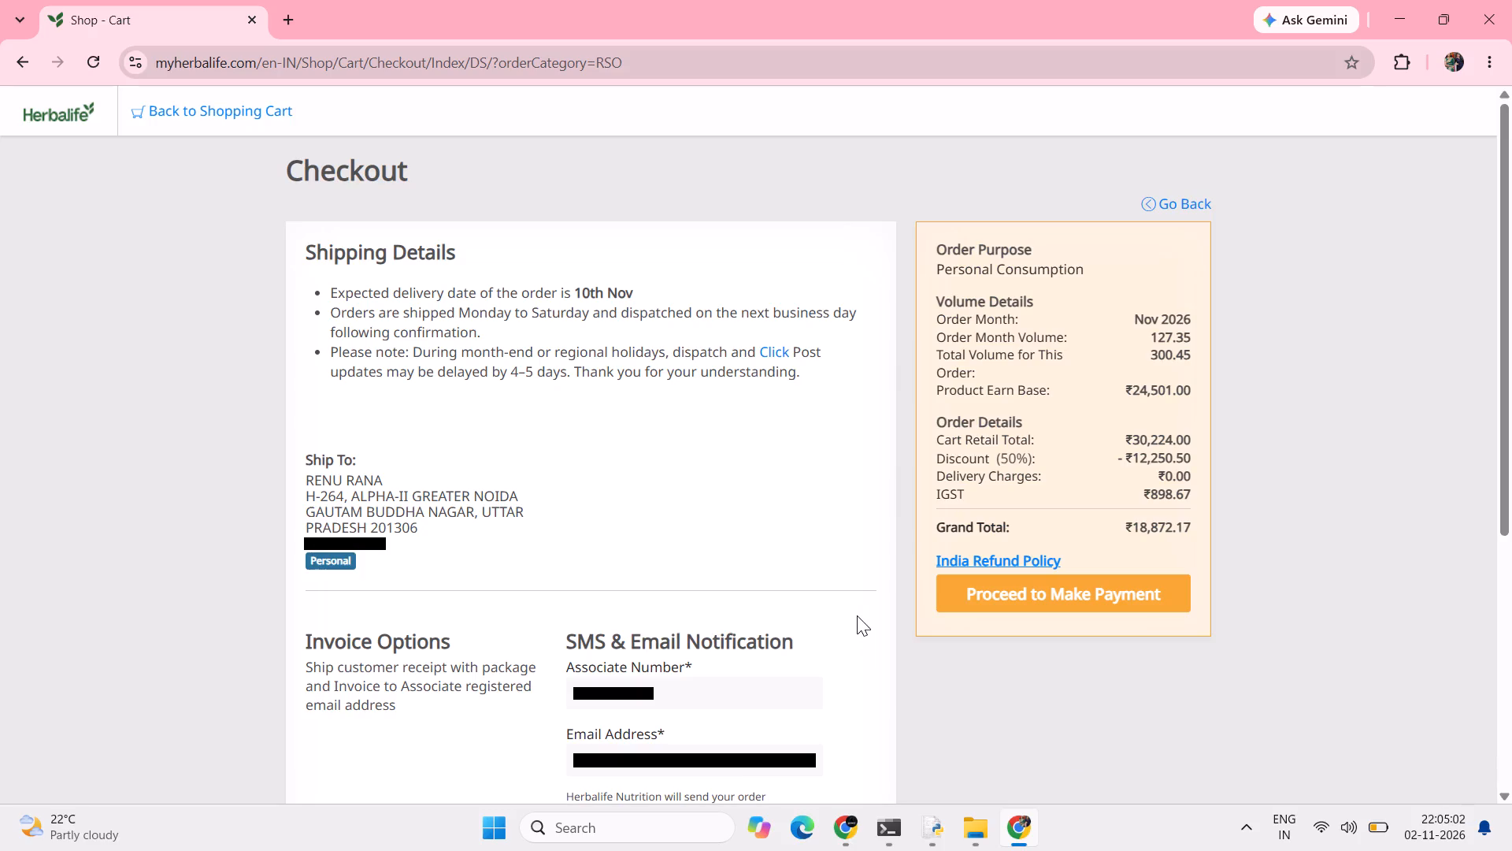
scroll(638, 530, down, 4)
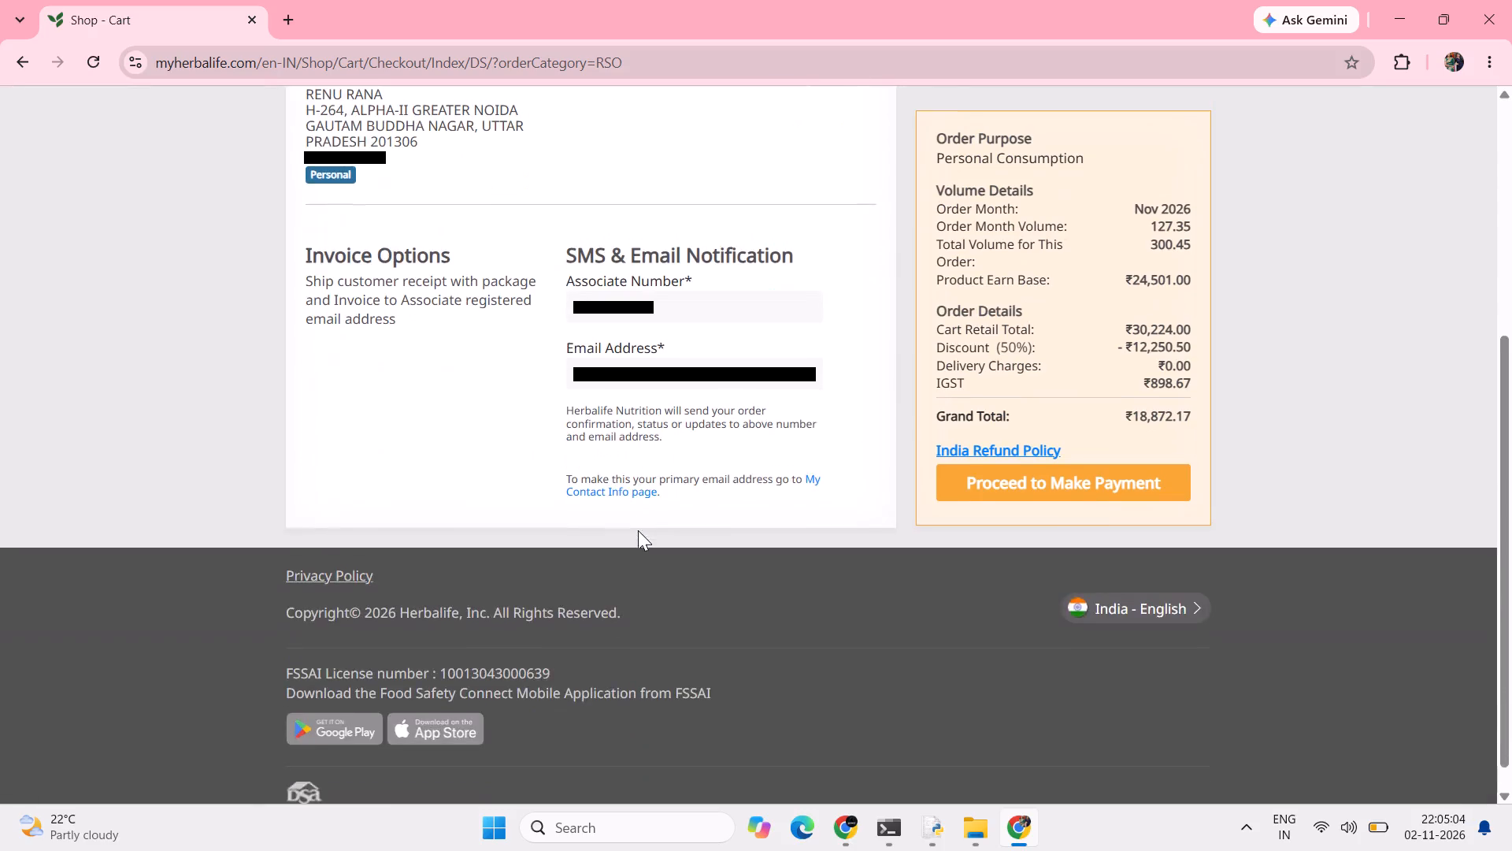
scroll(638, 530, up, 5)
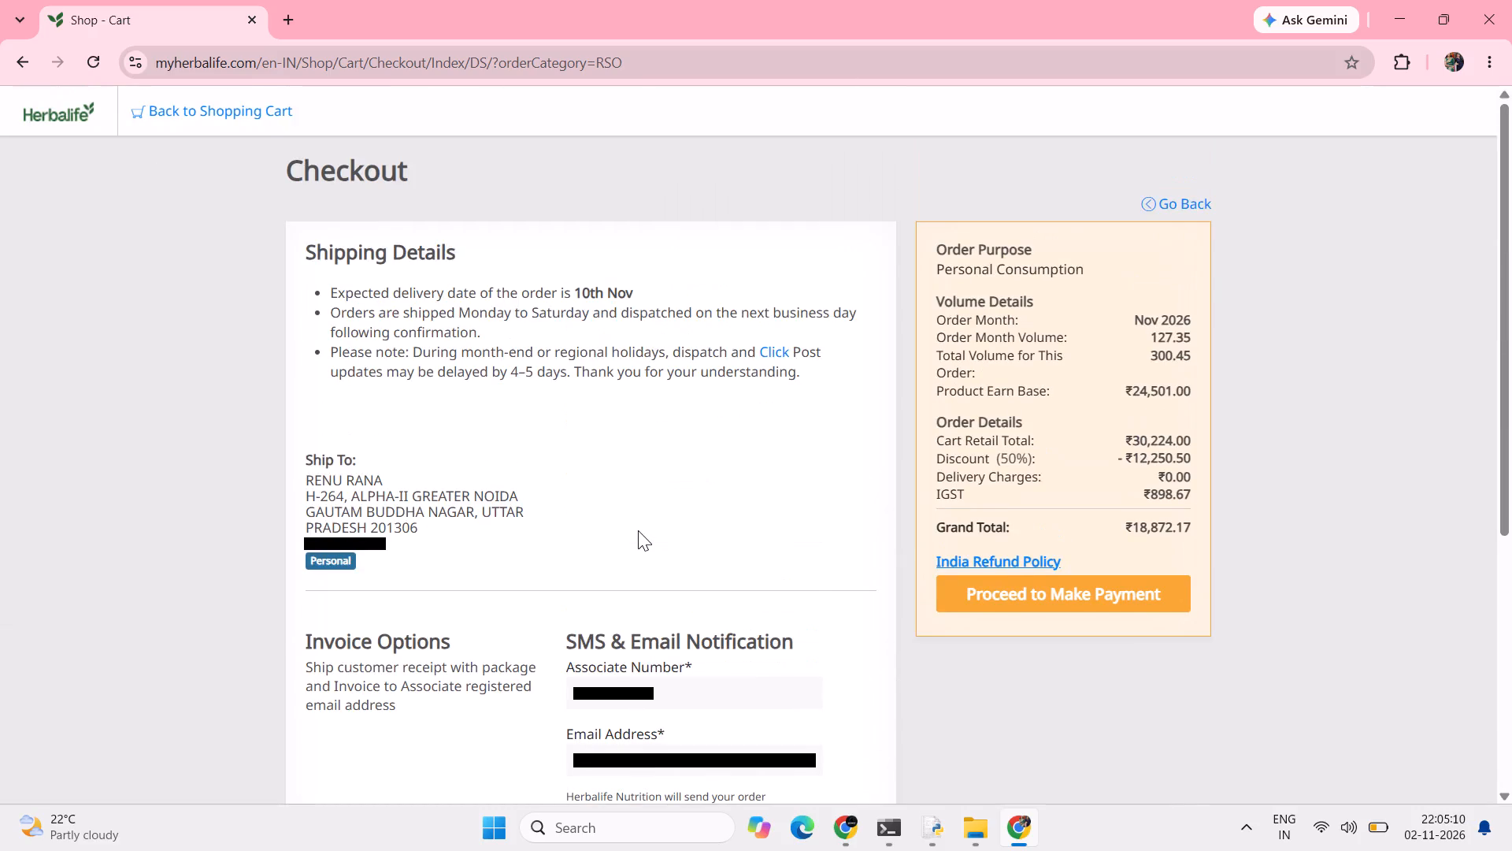
scroll(638, 530, down, 1)
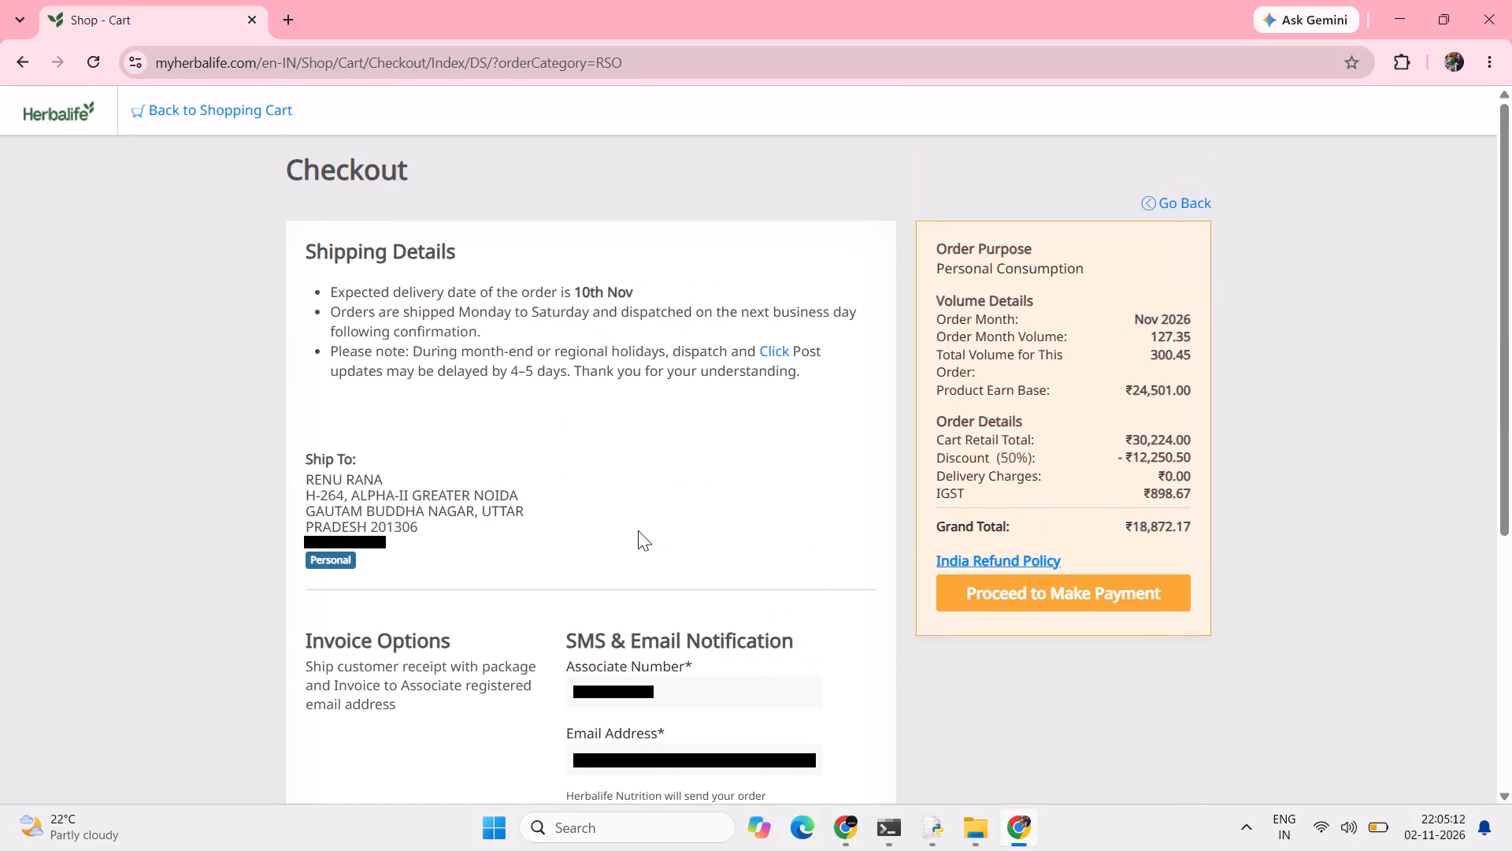
scroll(638, 530, down, 3)
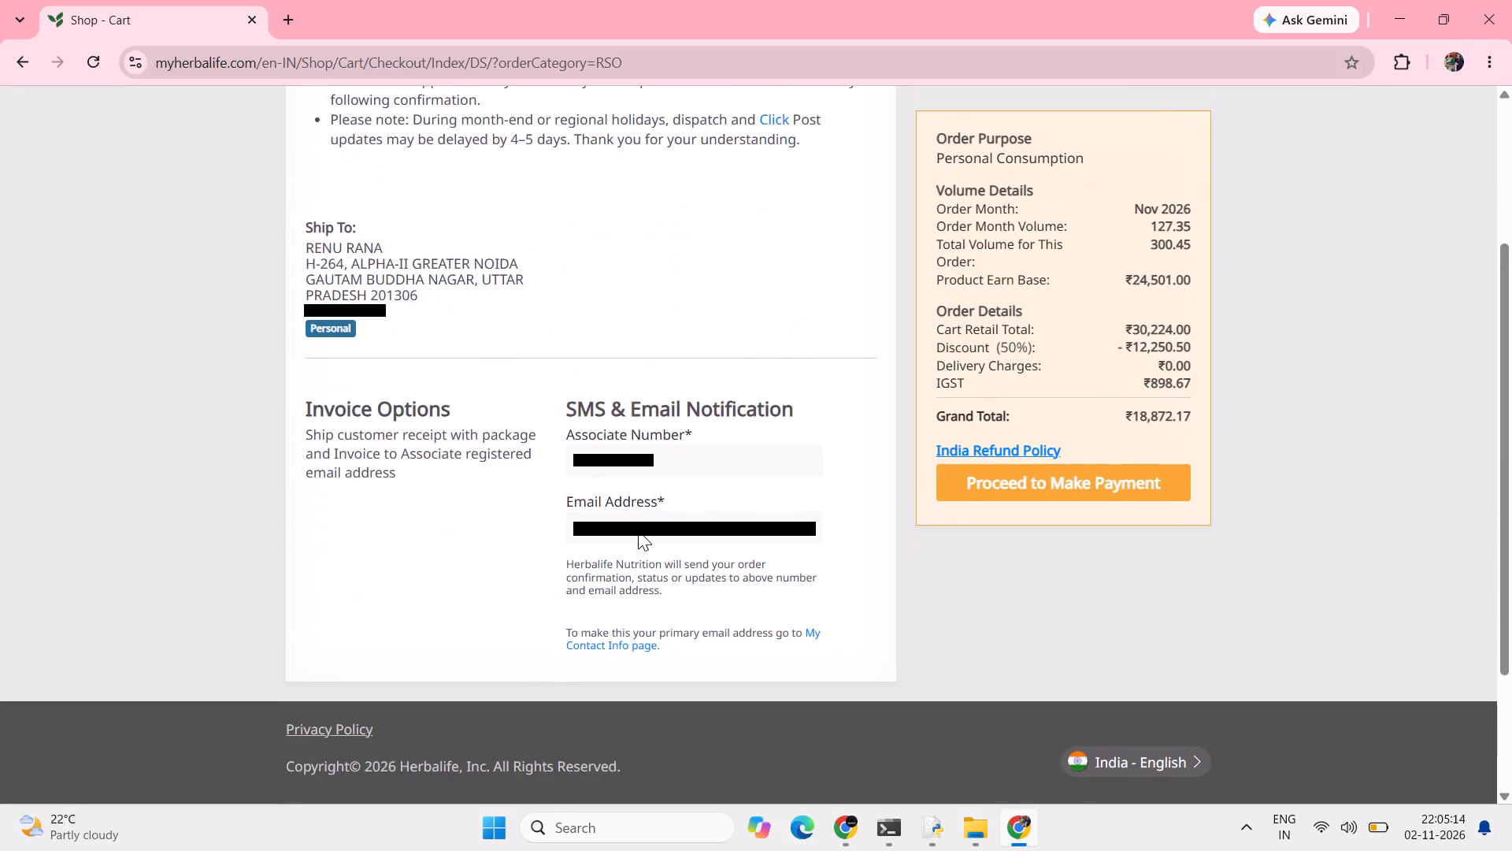
scroll(638, 530, up, 5)
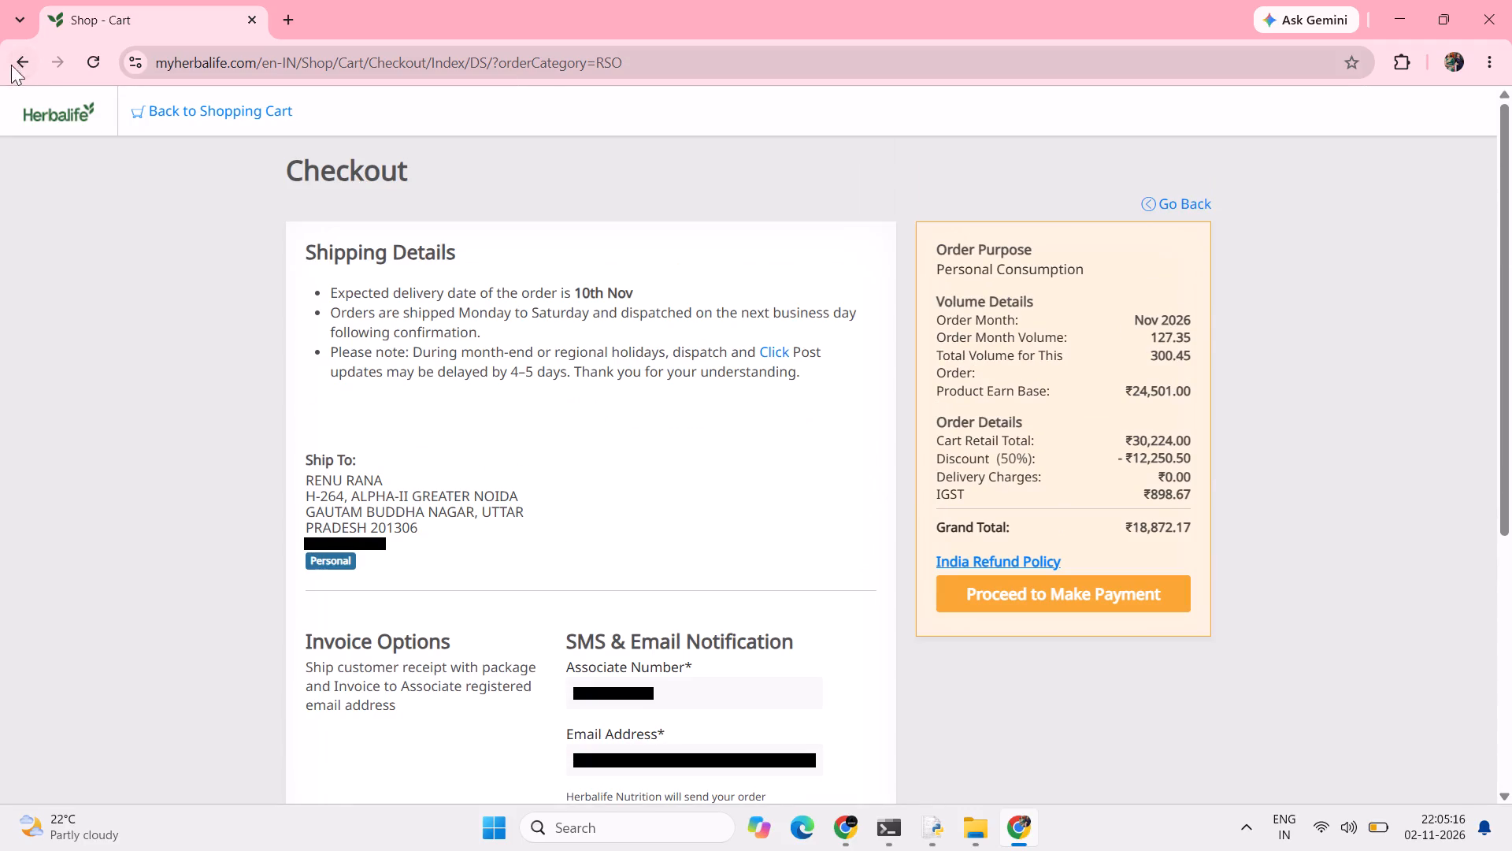
Leave the checkout page and reopen the shopping cart from the site's home page.
click(25, 66)
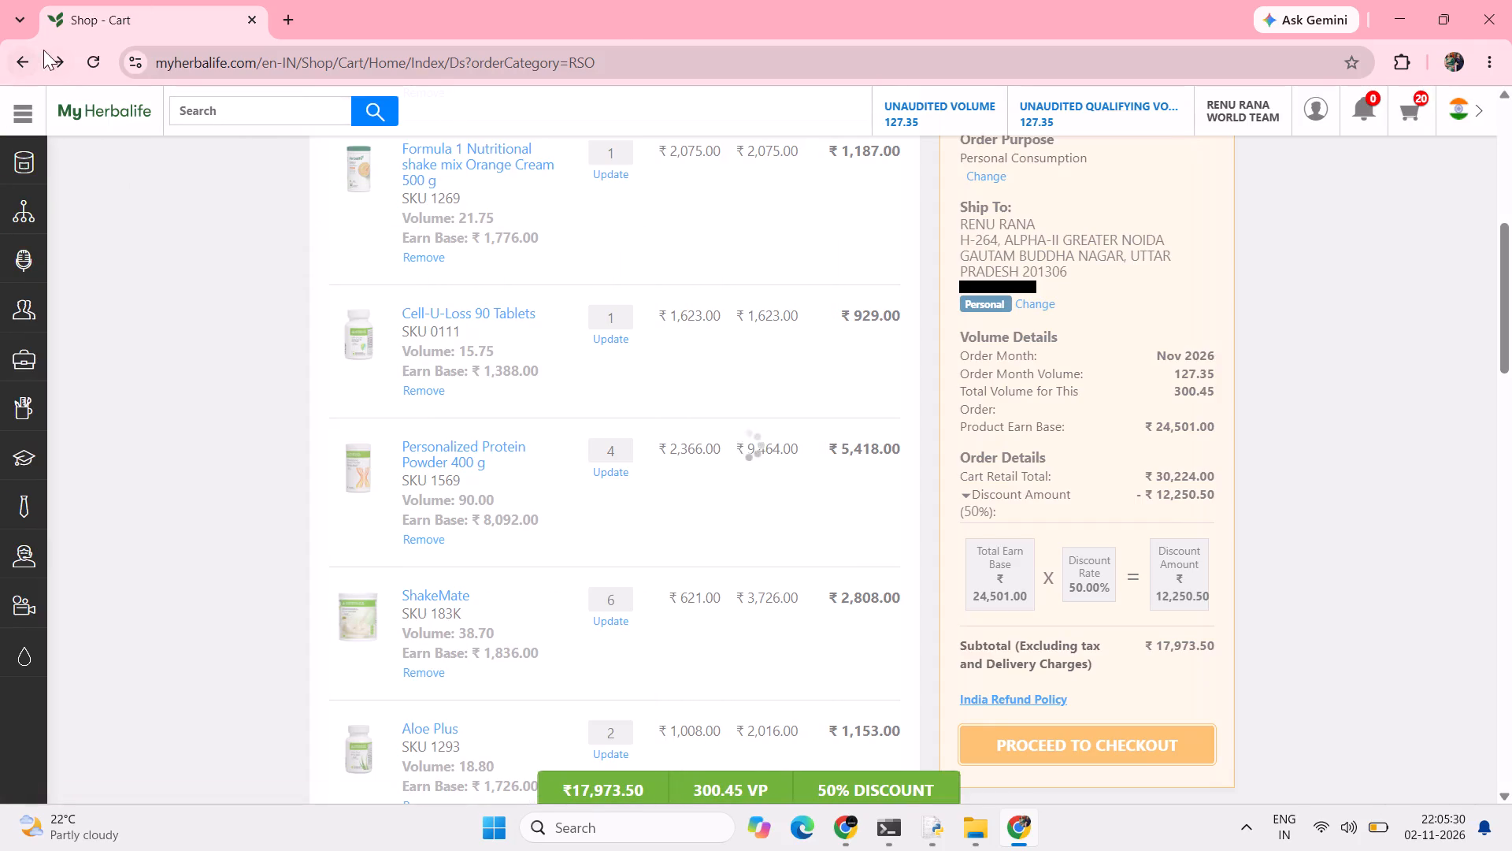
click(30, 59)
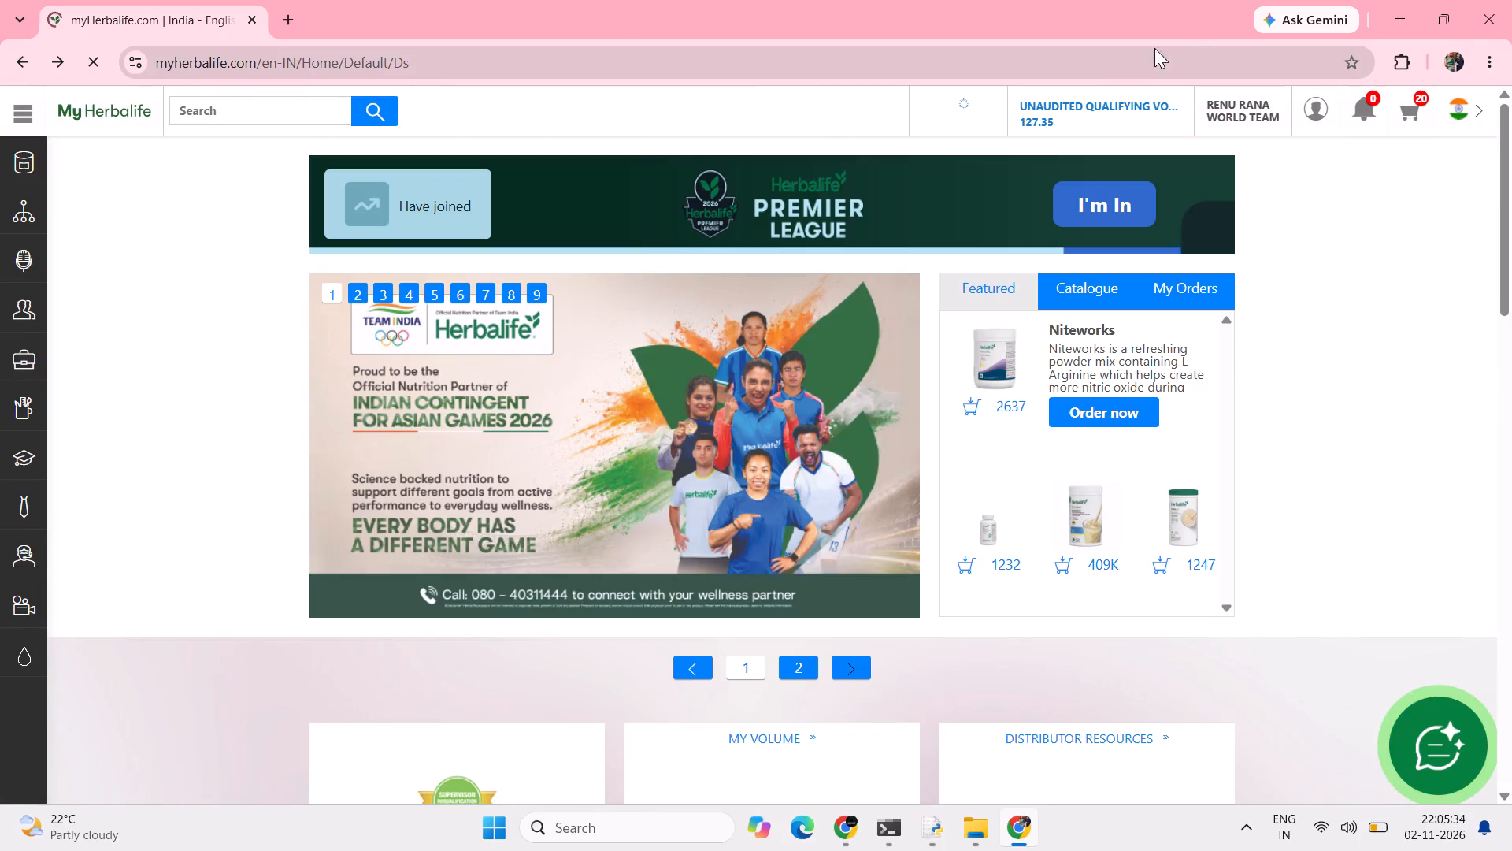
triple_click(1417, 103)
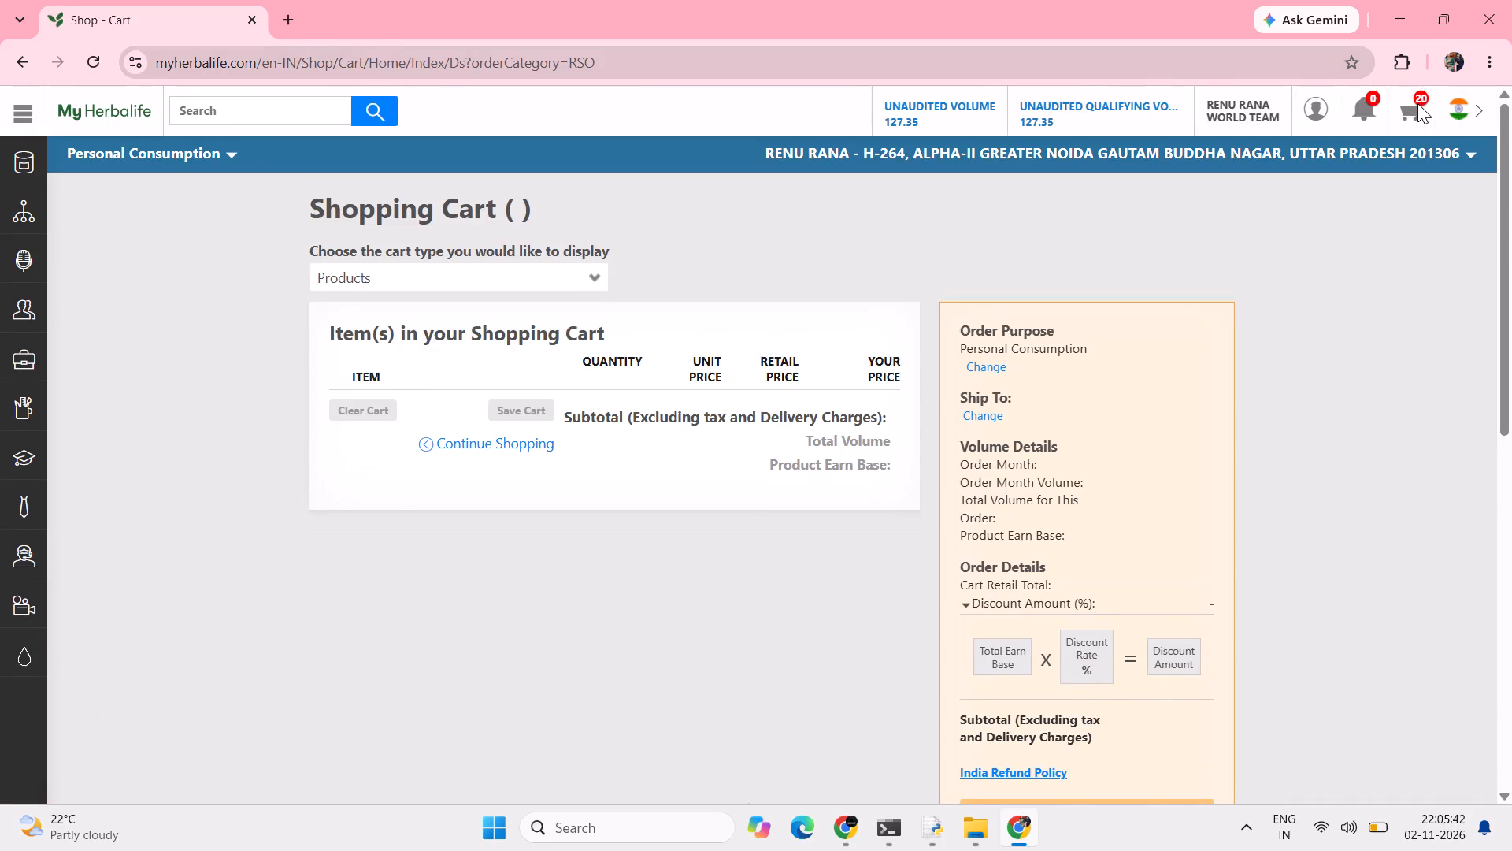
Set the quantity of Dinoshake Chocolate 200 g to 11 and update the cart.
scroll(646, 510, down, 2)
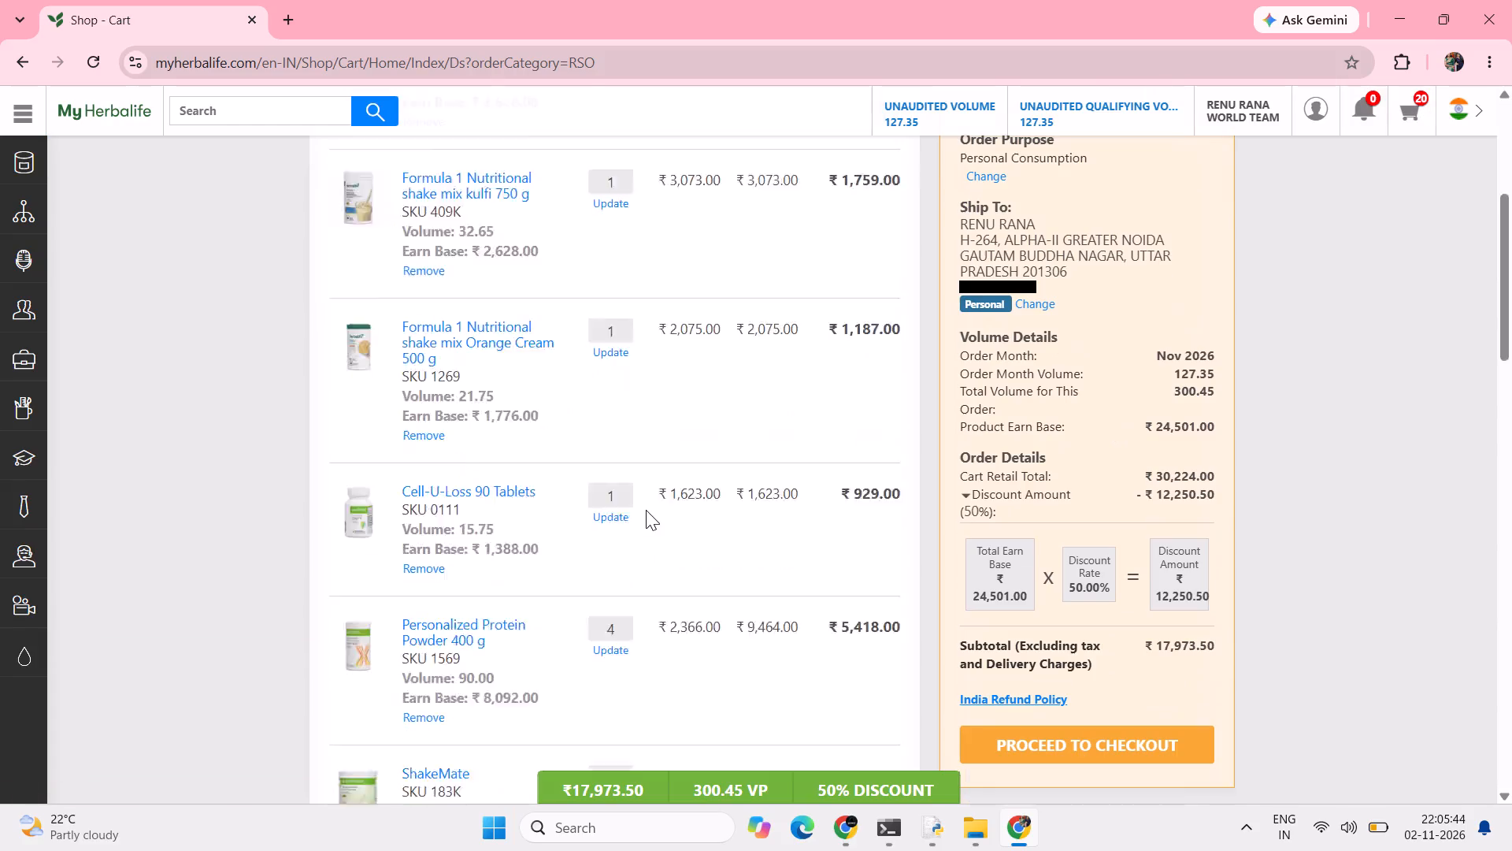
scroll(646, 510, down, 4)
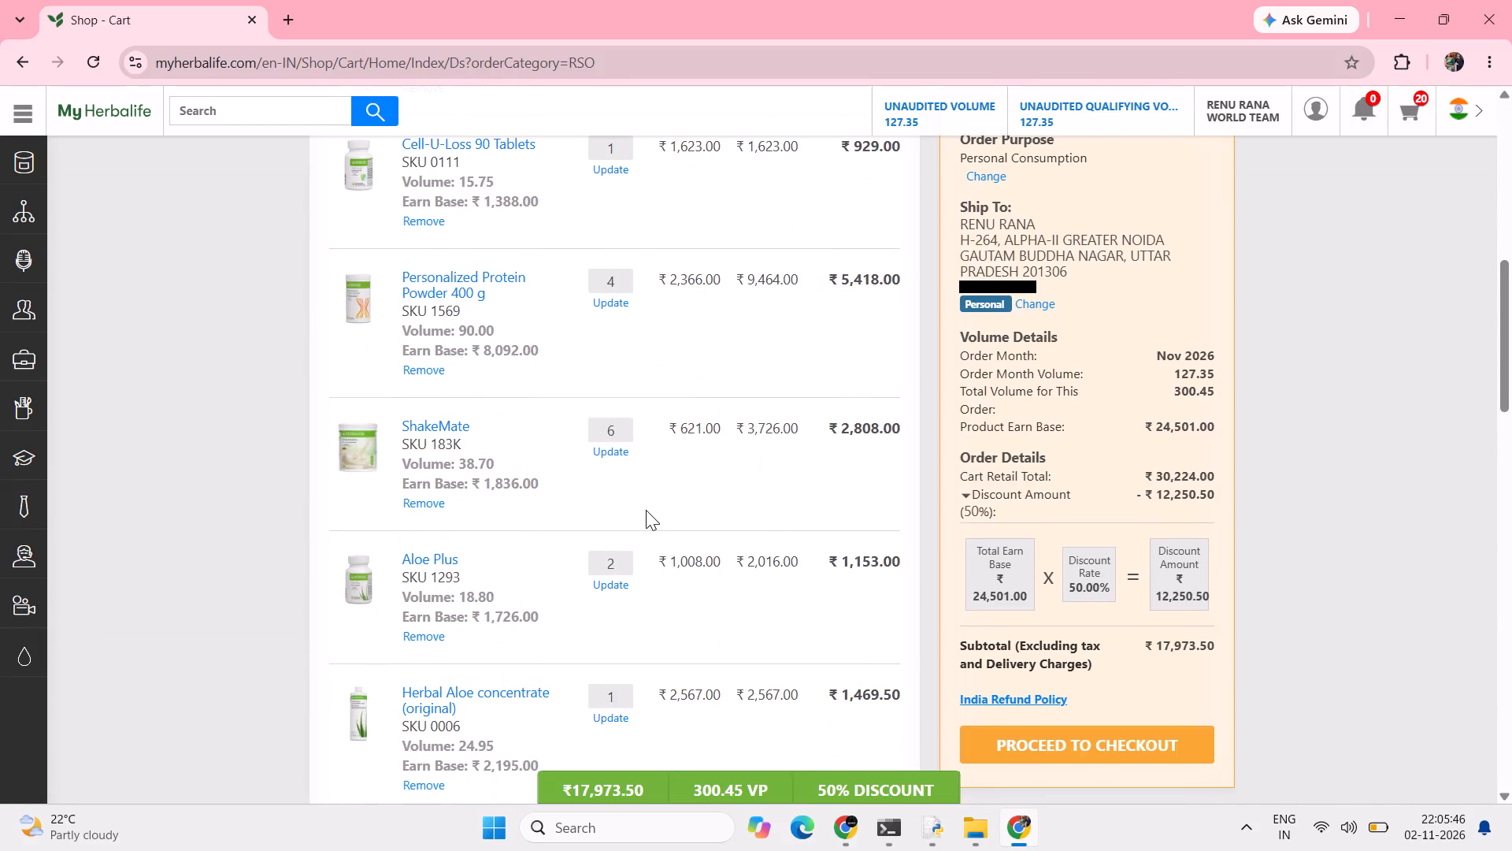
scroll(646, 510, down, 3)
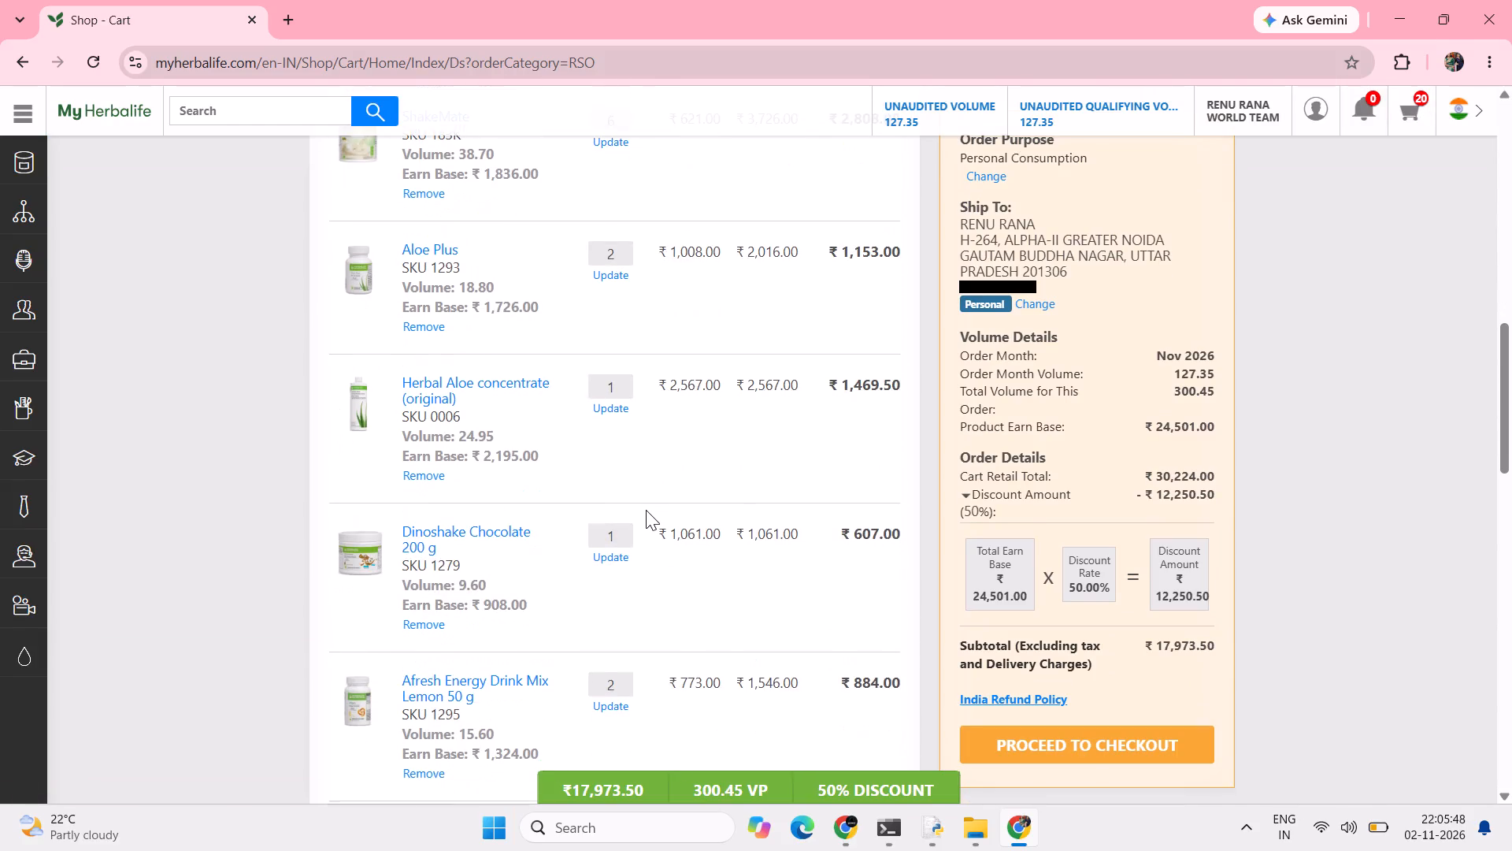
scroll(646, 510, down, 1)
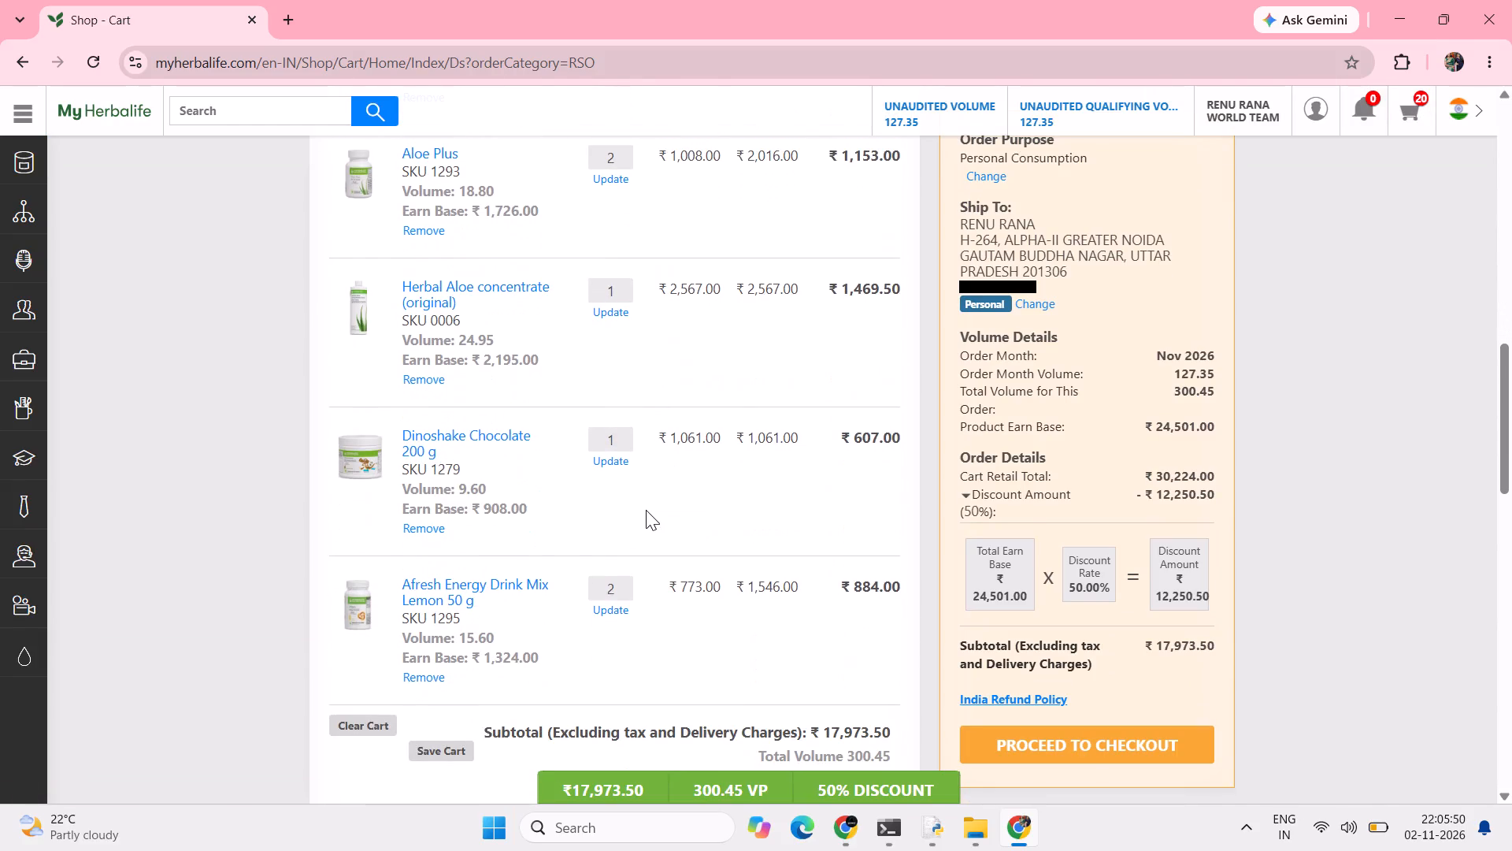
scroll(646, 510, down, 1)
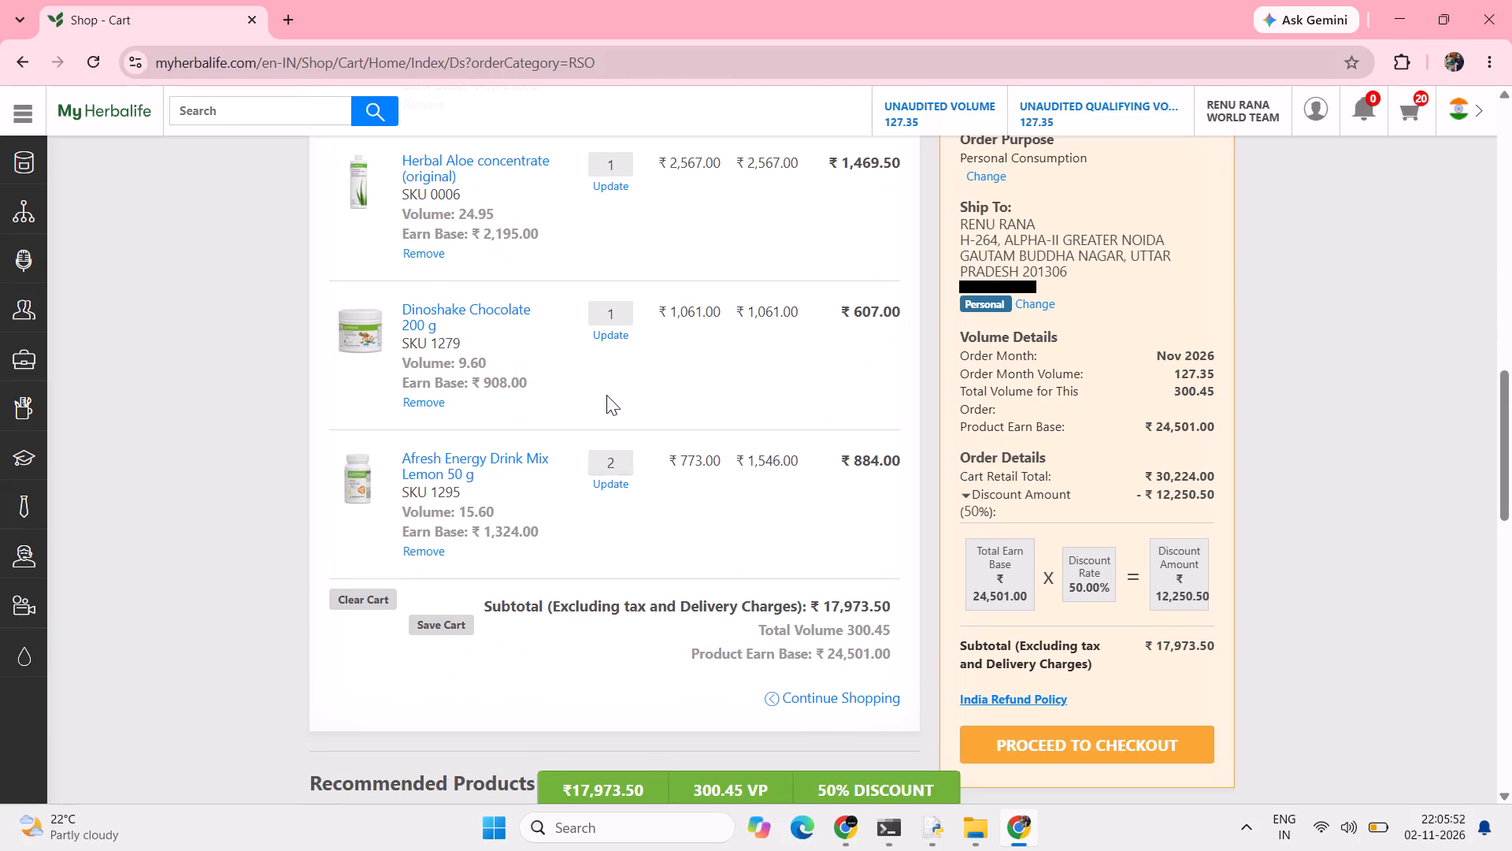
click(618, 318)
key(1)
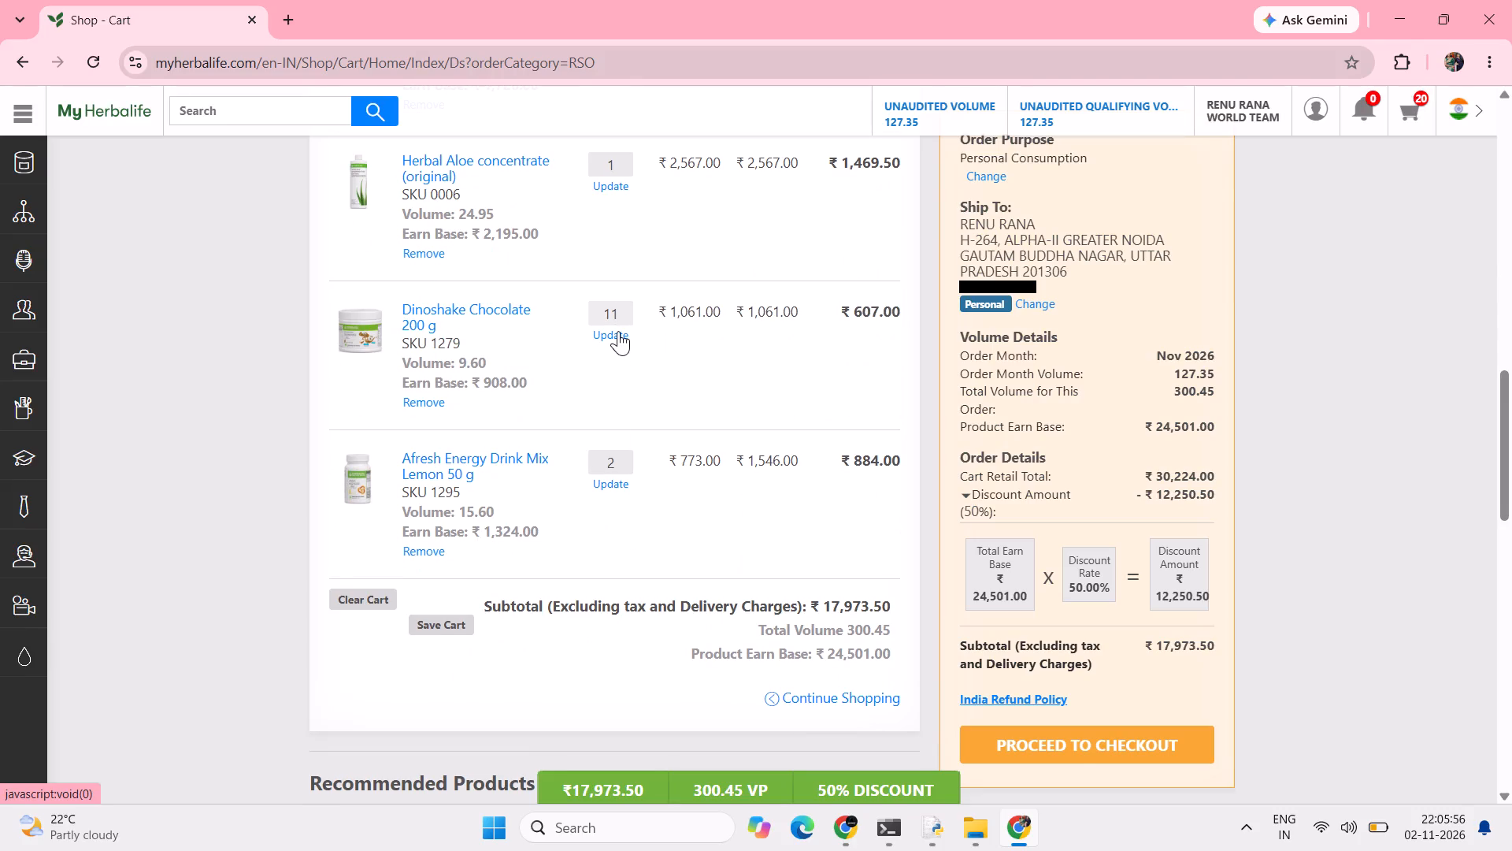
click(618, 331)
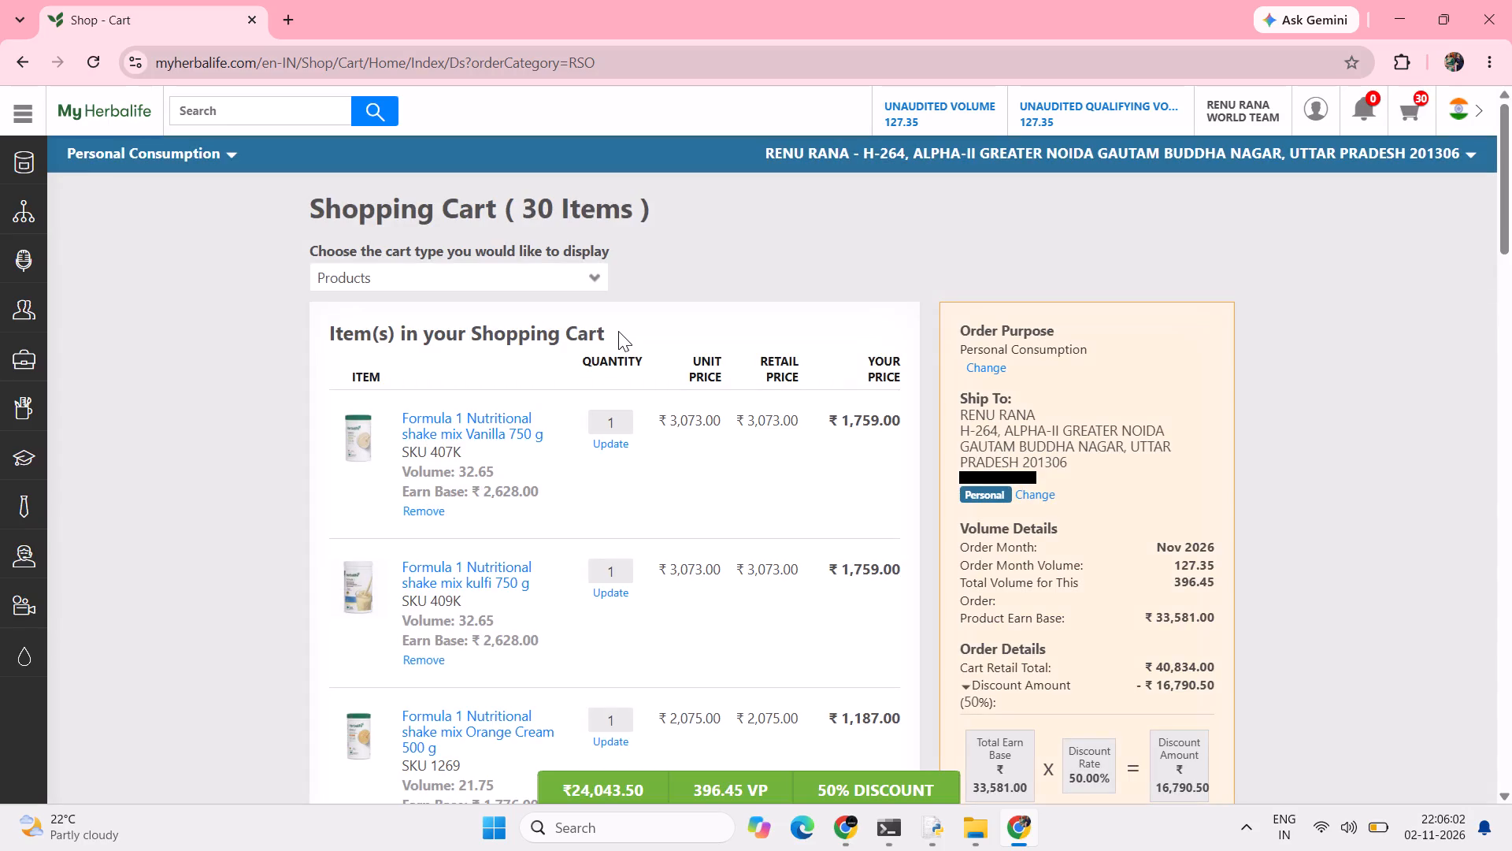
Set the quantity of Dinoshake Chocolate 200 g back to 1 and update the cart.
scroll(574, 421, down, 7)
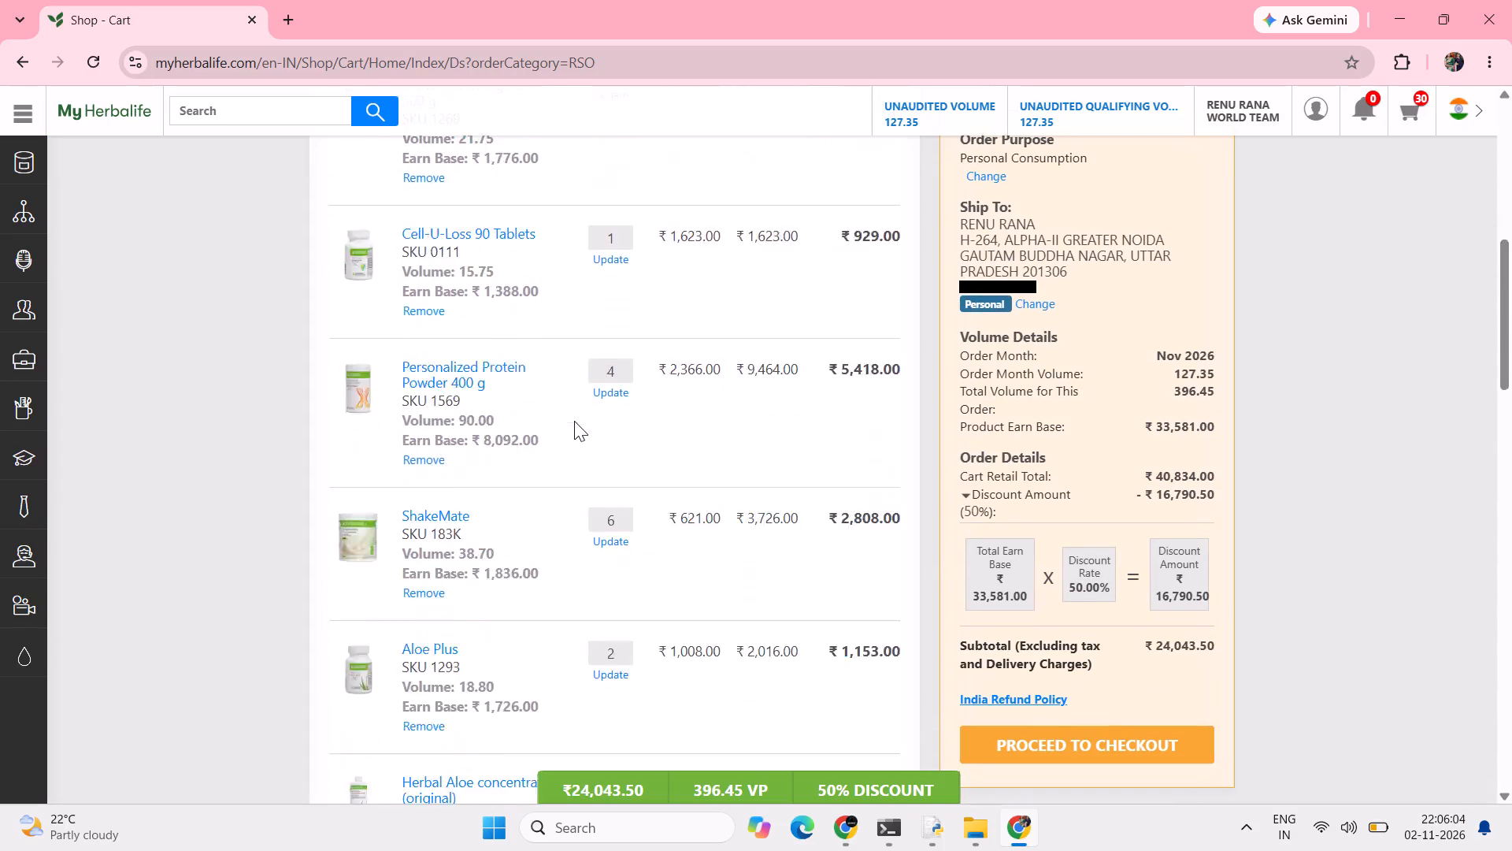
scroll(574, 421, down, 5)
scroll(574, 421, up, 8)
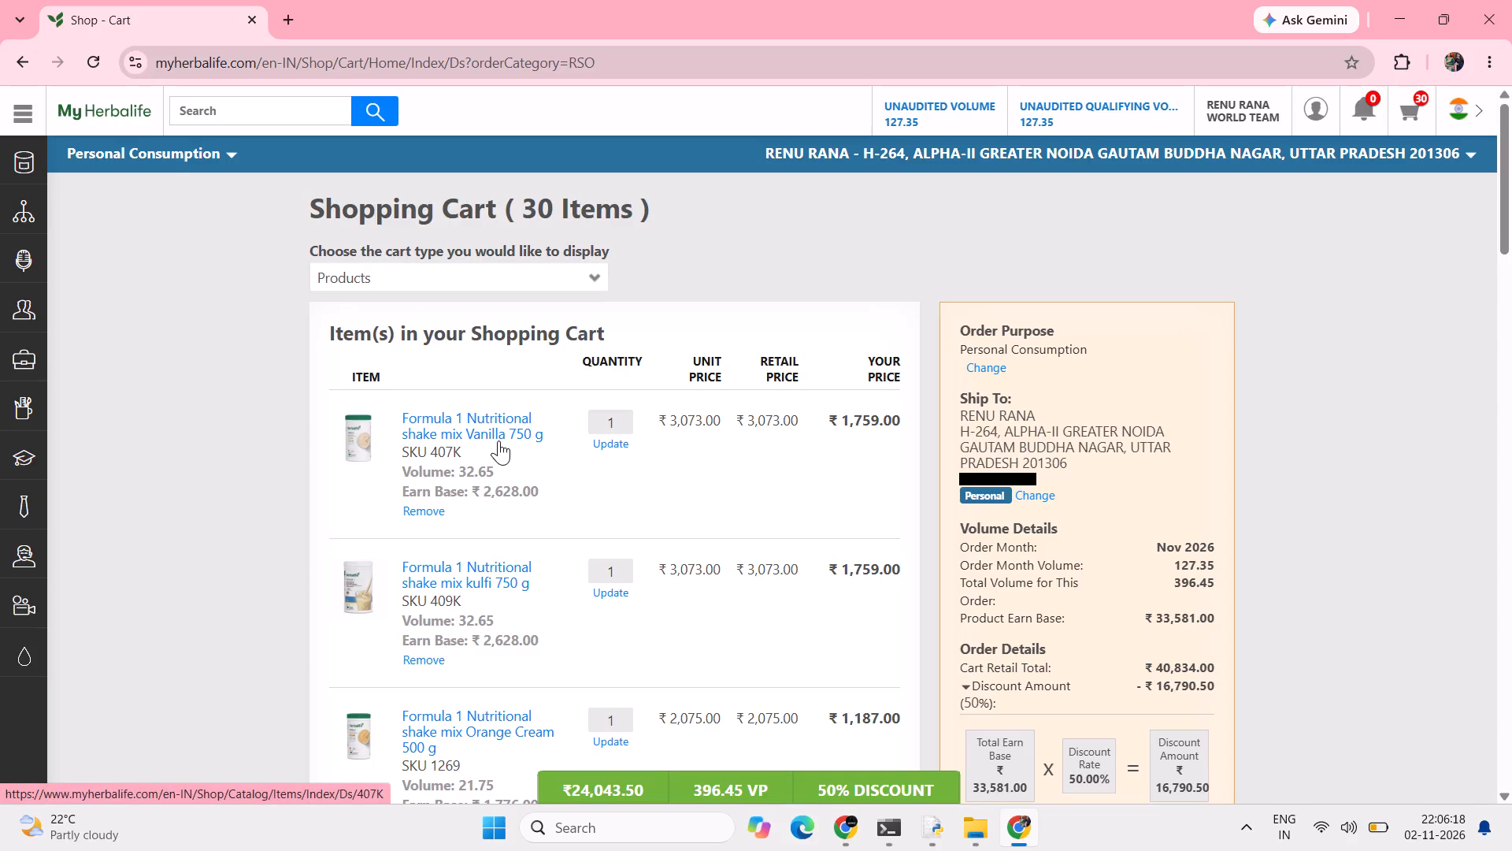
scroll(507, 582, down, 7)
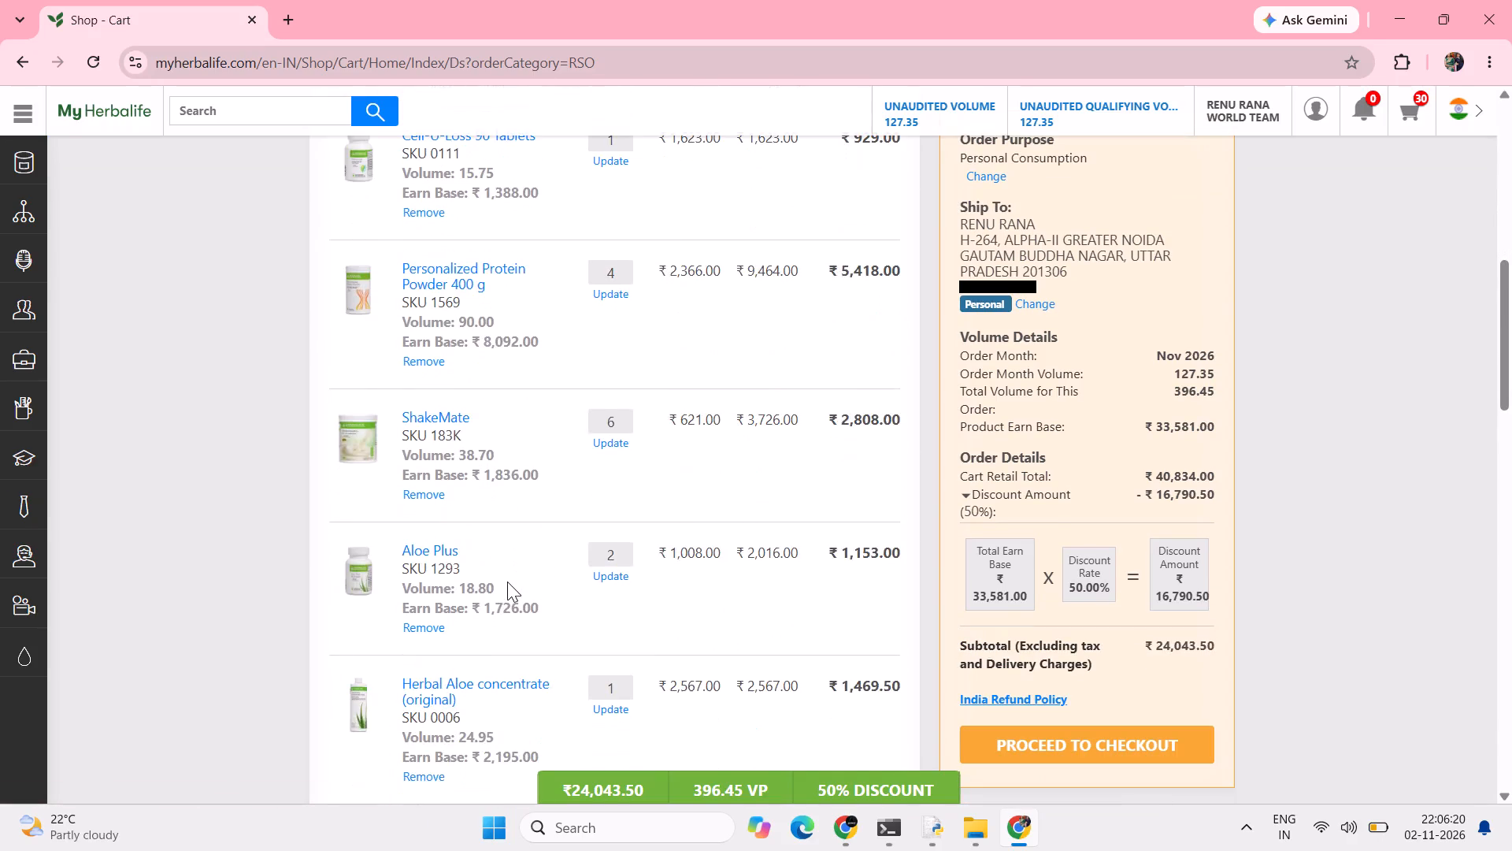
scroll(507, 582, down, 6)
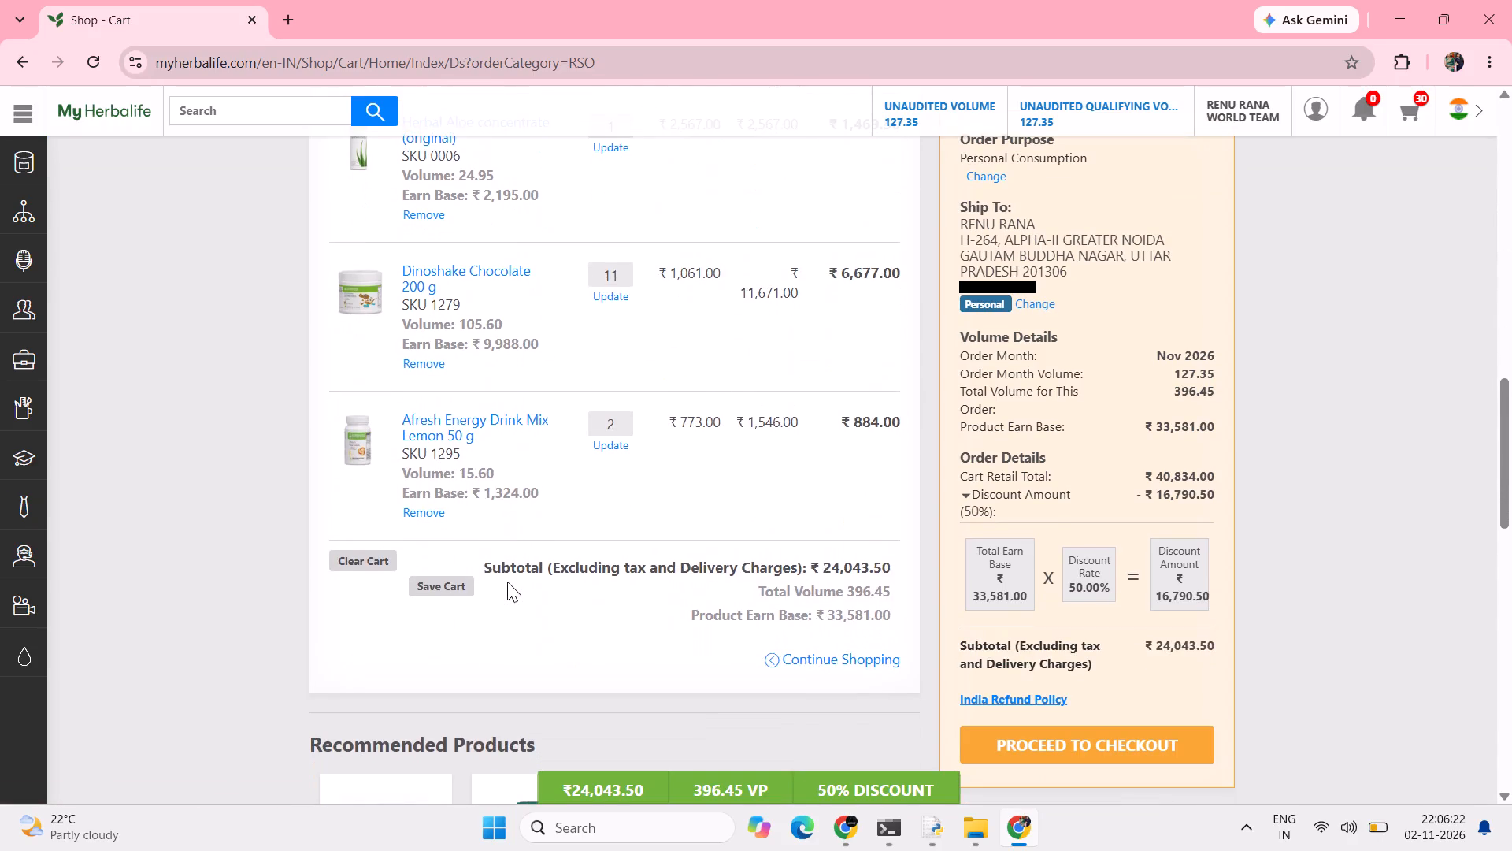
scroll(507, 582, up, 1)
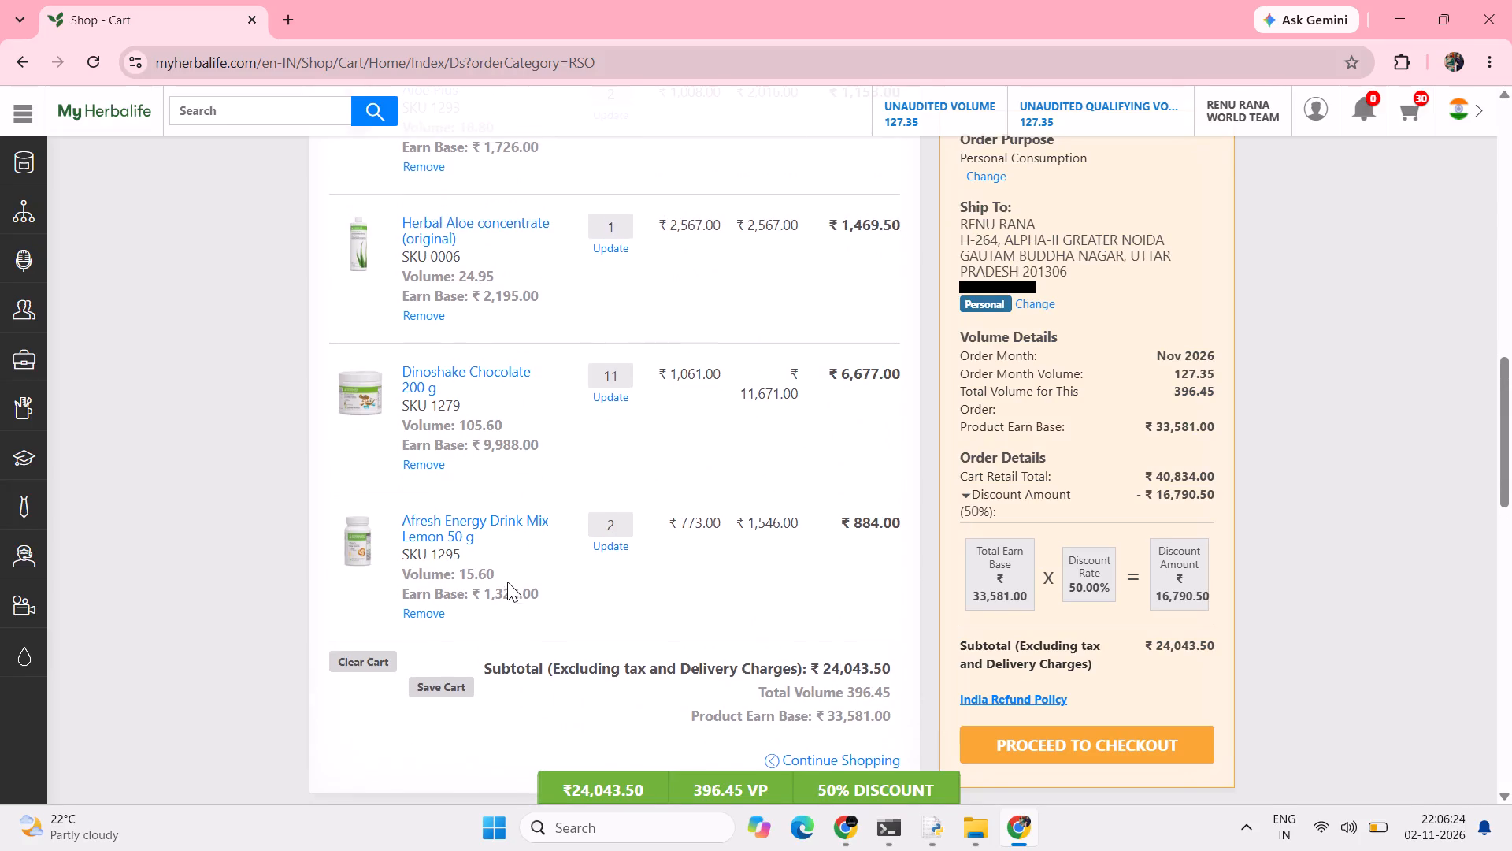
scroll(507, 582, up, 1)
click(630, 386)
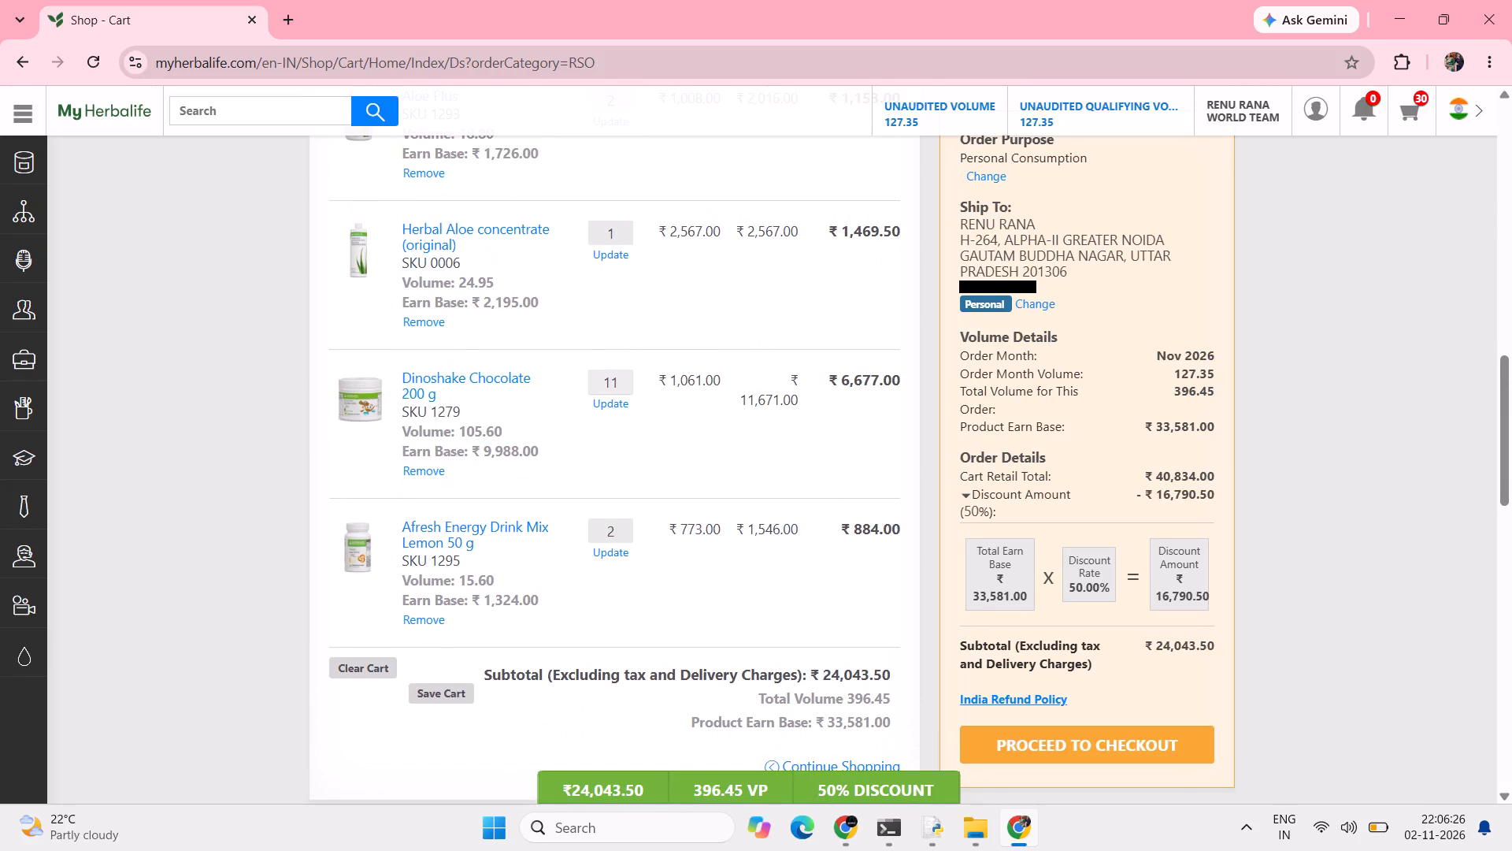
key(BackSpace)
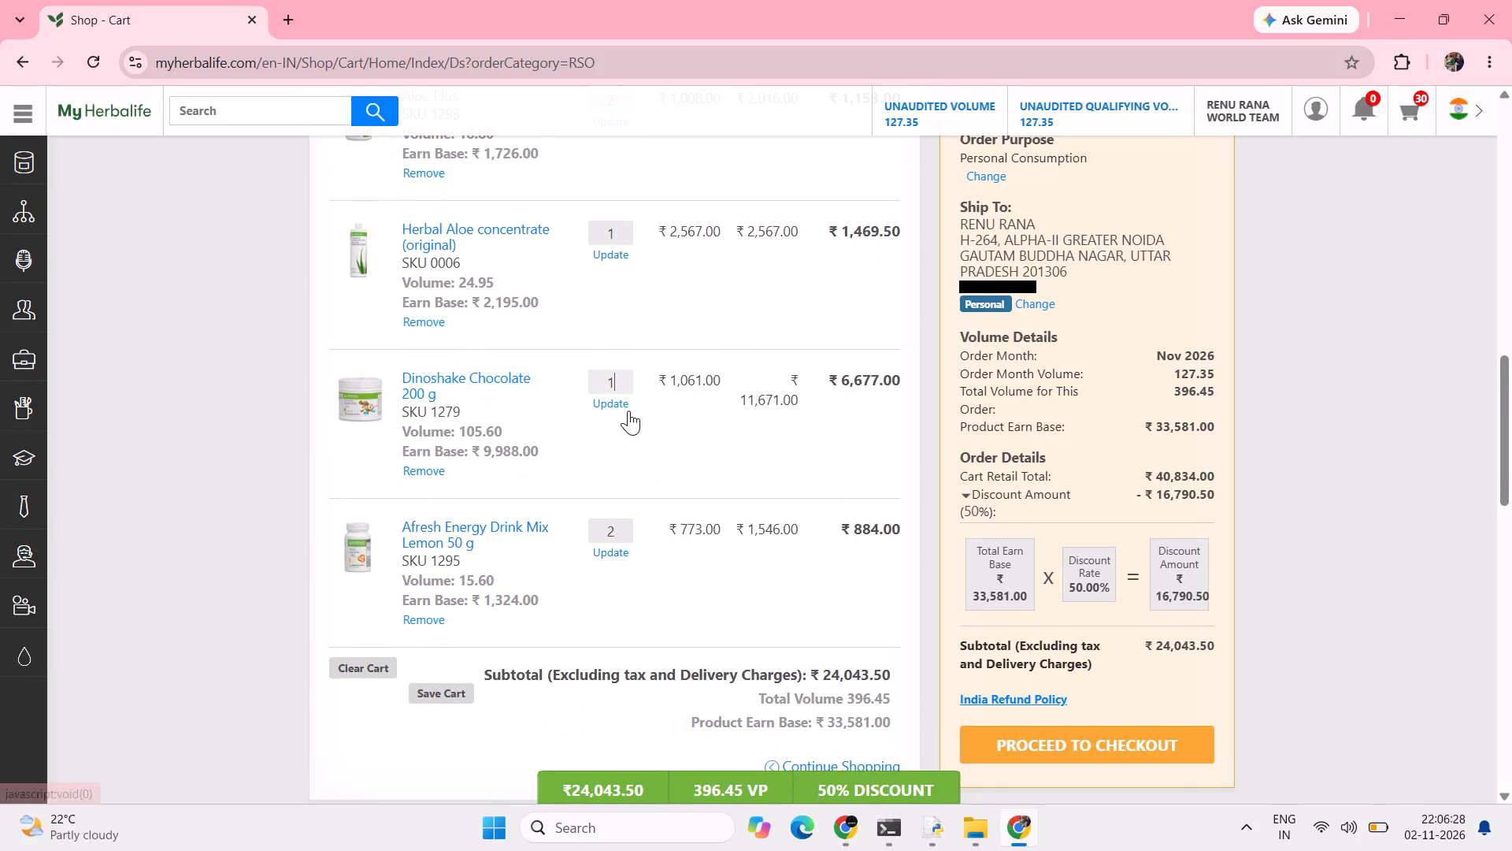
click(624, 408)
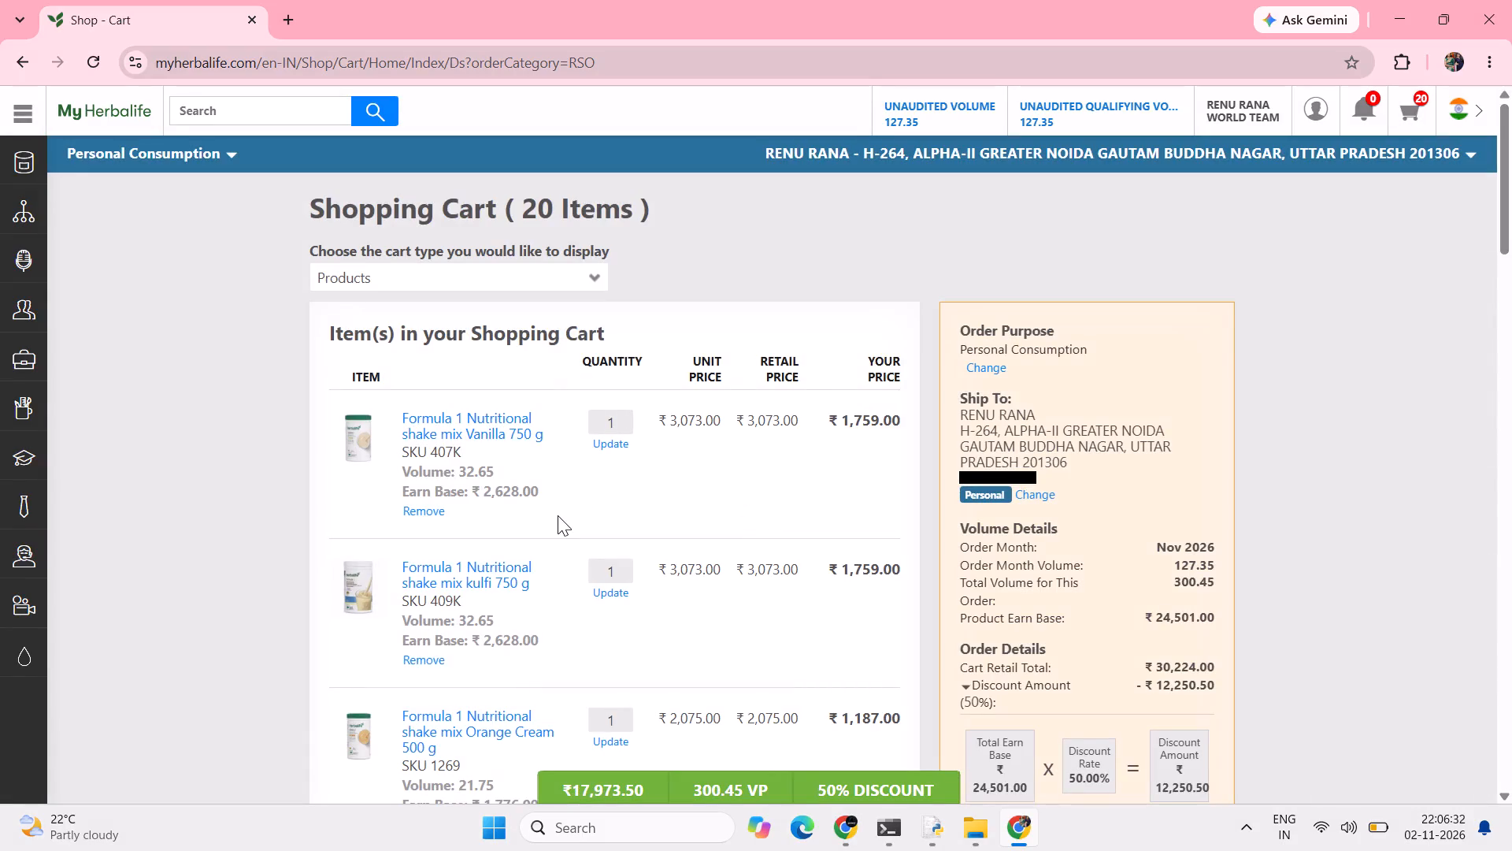
Set the quantity of Afresh Energy Drink Mix Lemon 50 g to 10 and update the cart.
scroll(558, 515, down, 8)
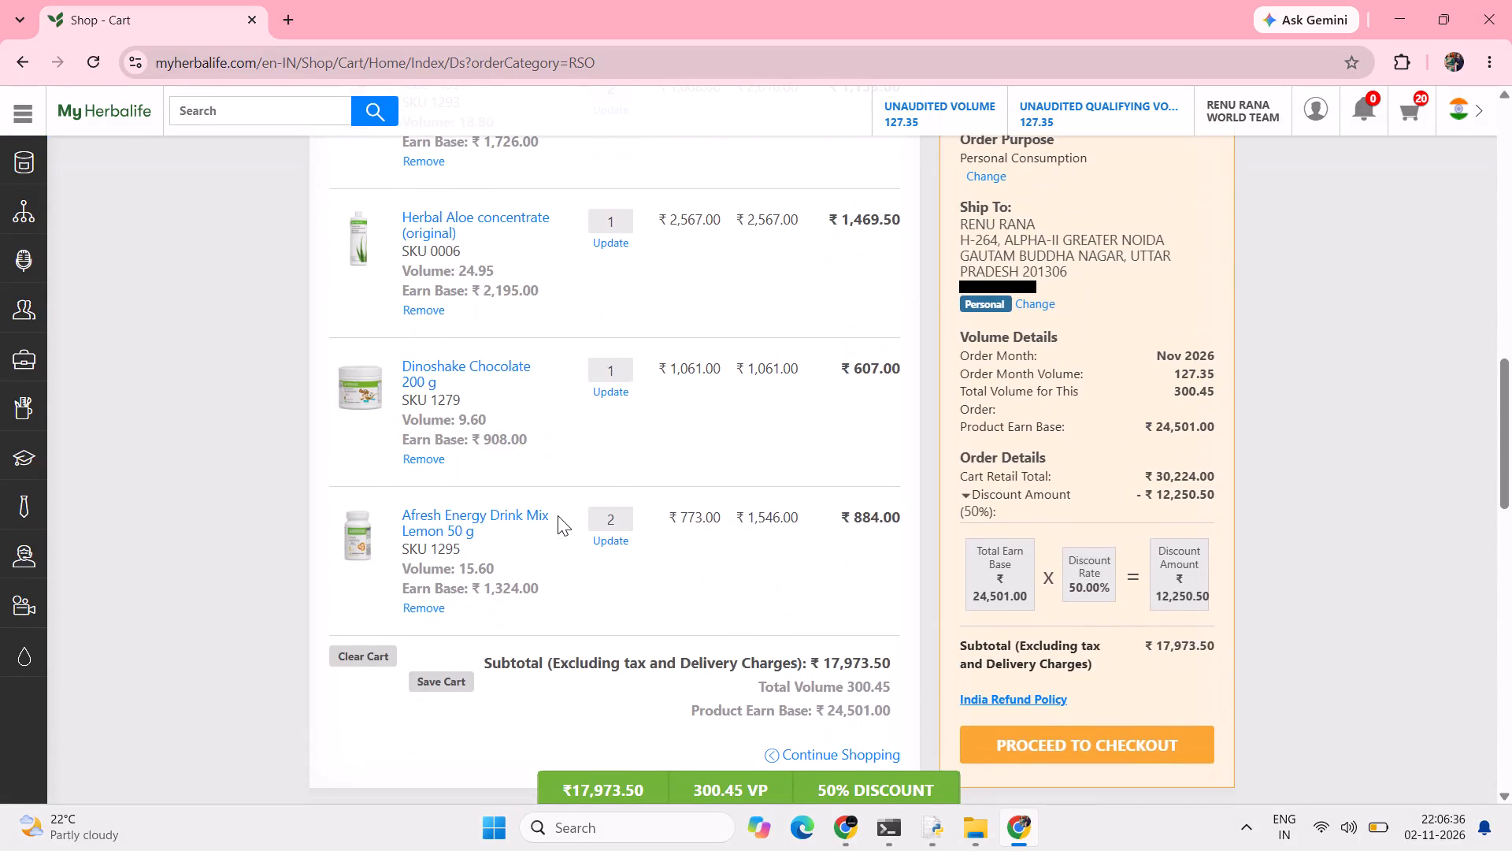
click(621, 521)
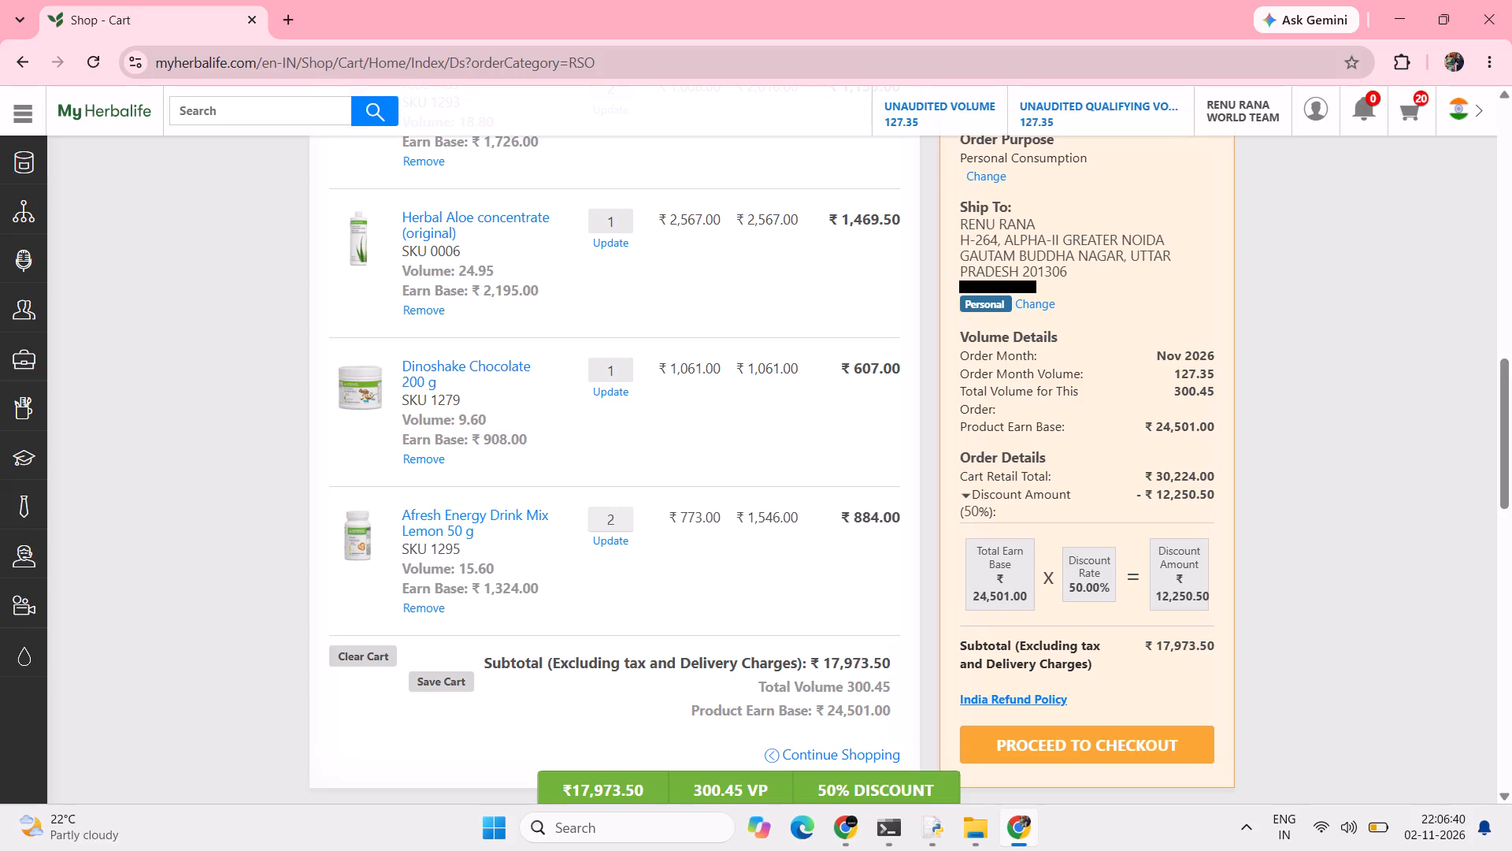
key(BackSpace)
text(10)
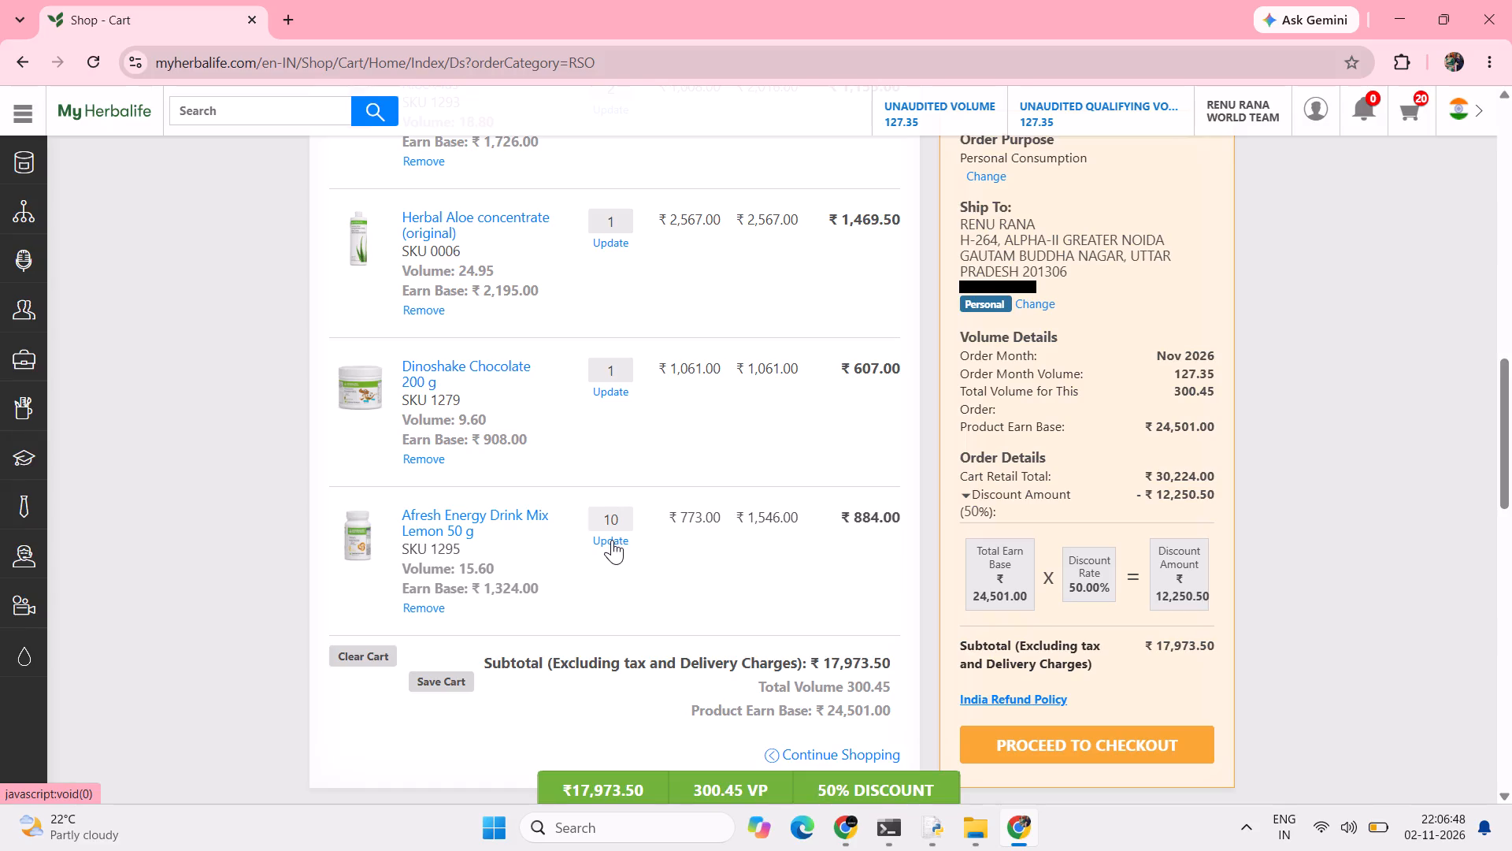
click(612, 540)
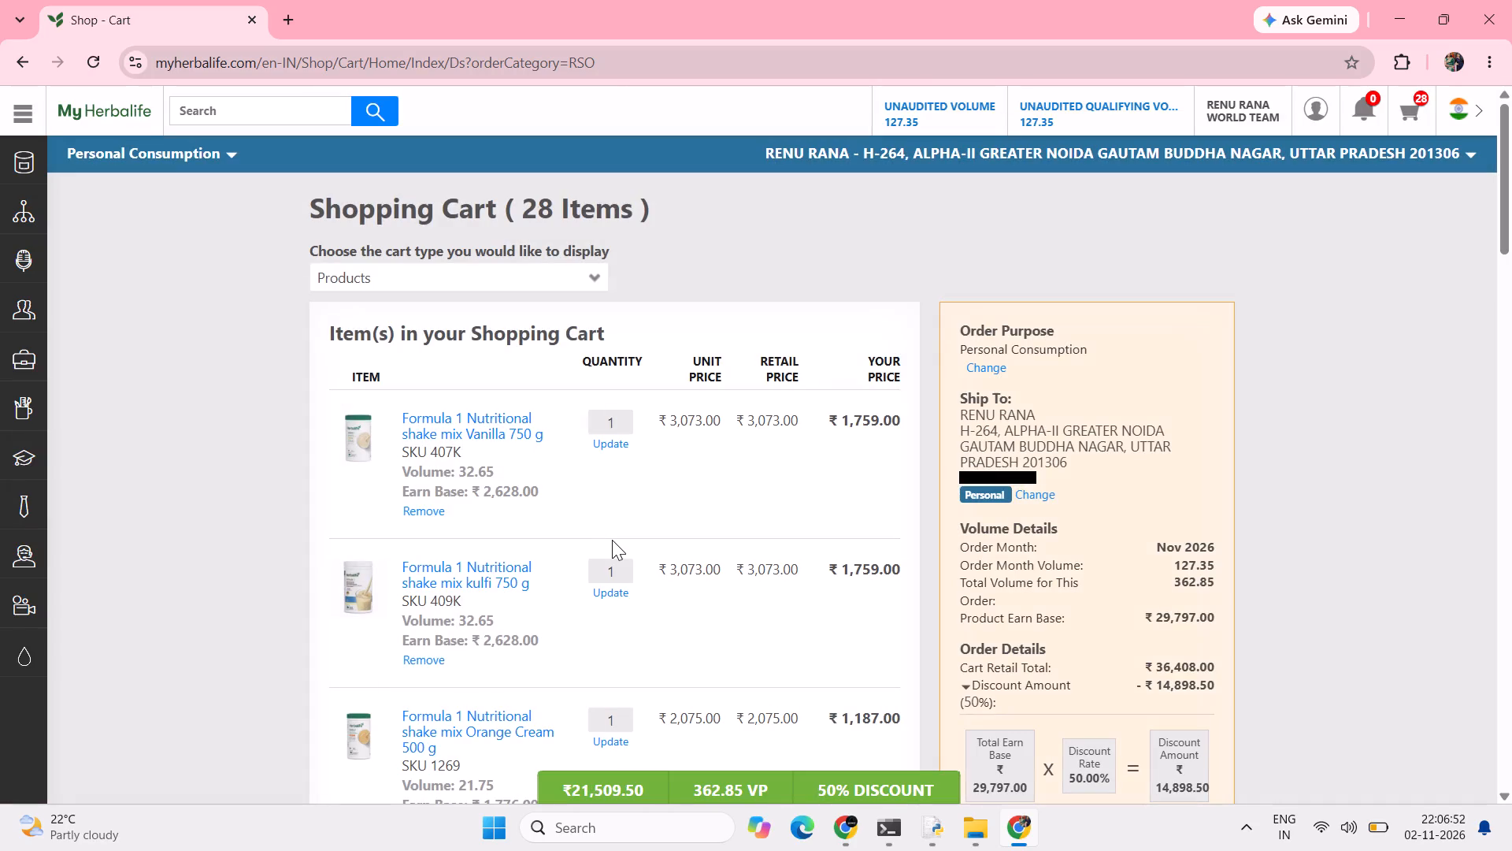
Remove Cell-U-Loss 90 Tablets from the shopping cart.
scroll(523, 625, down, 2)
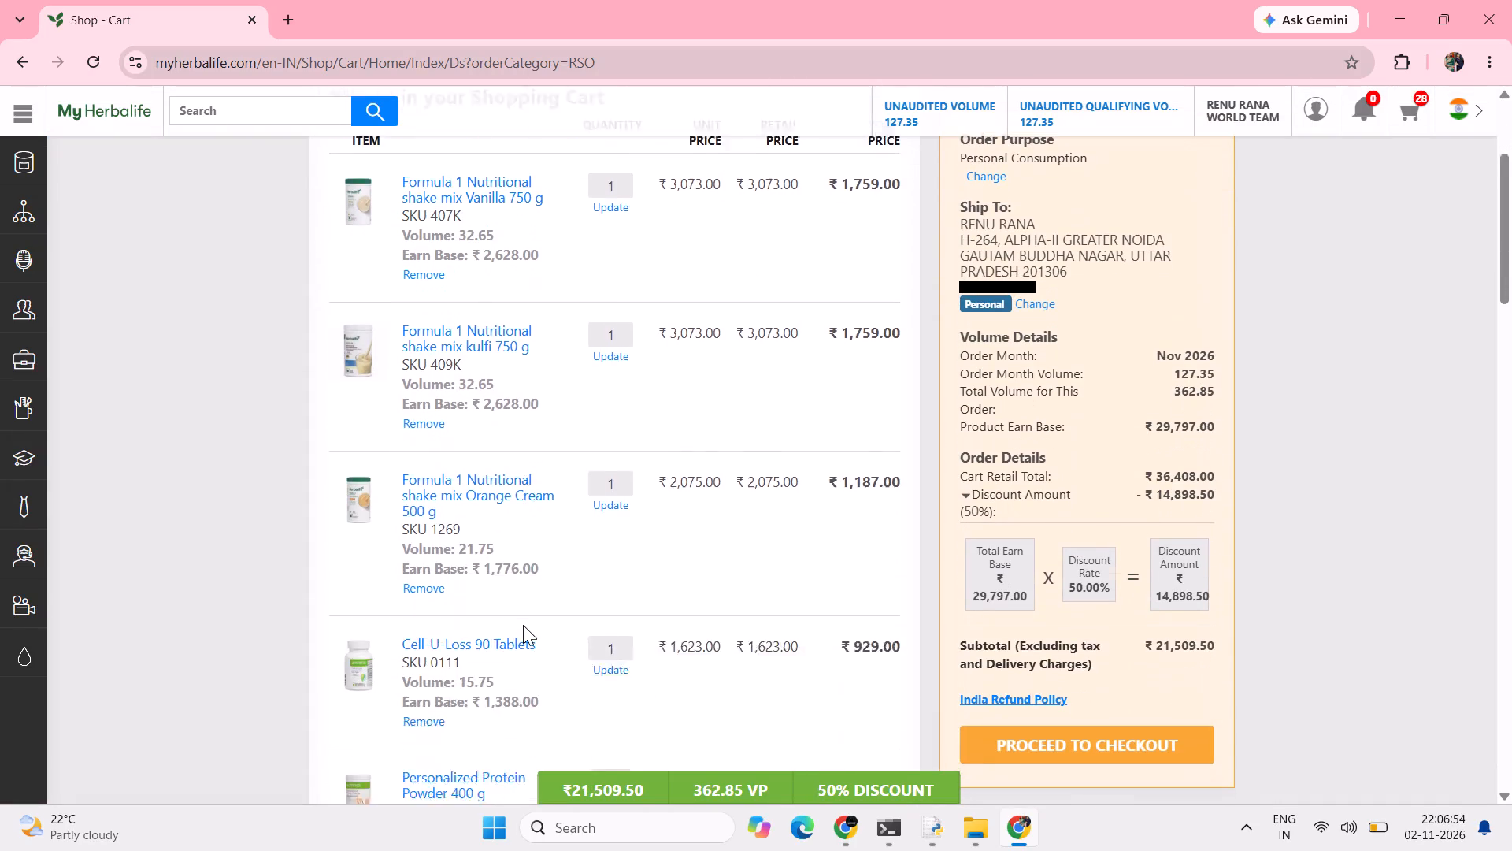
scroll(523, 625, down, 3)
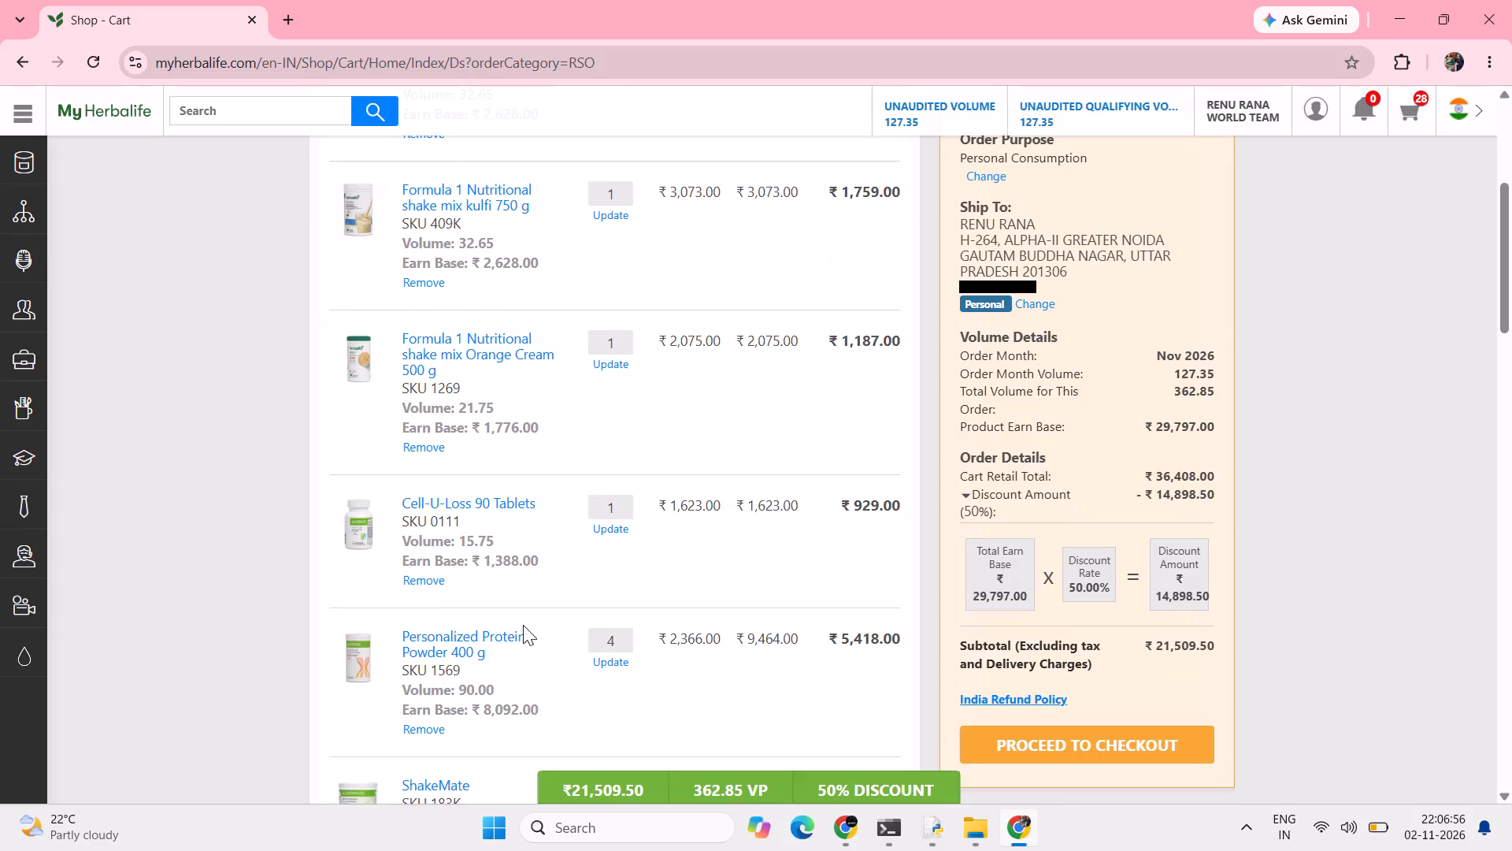
scroll(523, 625, down, 1)
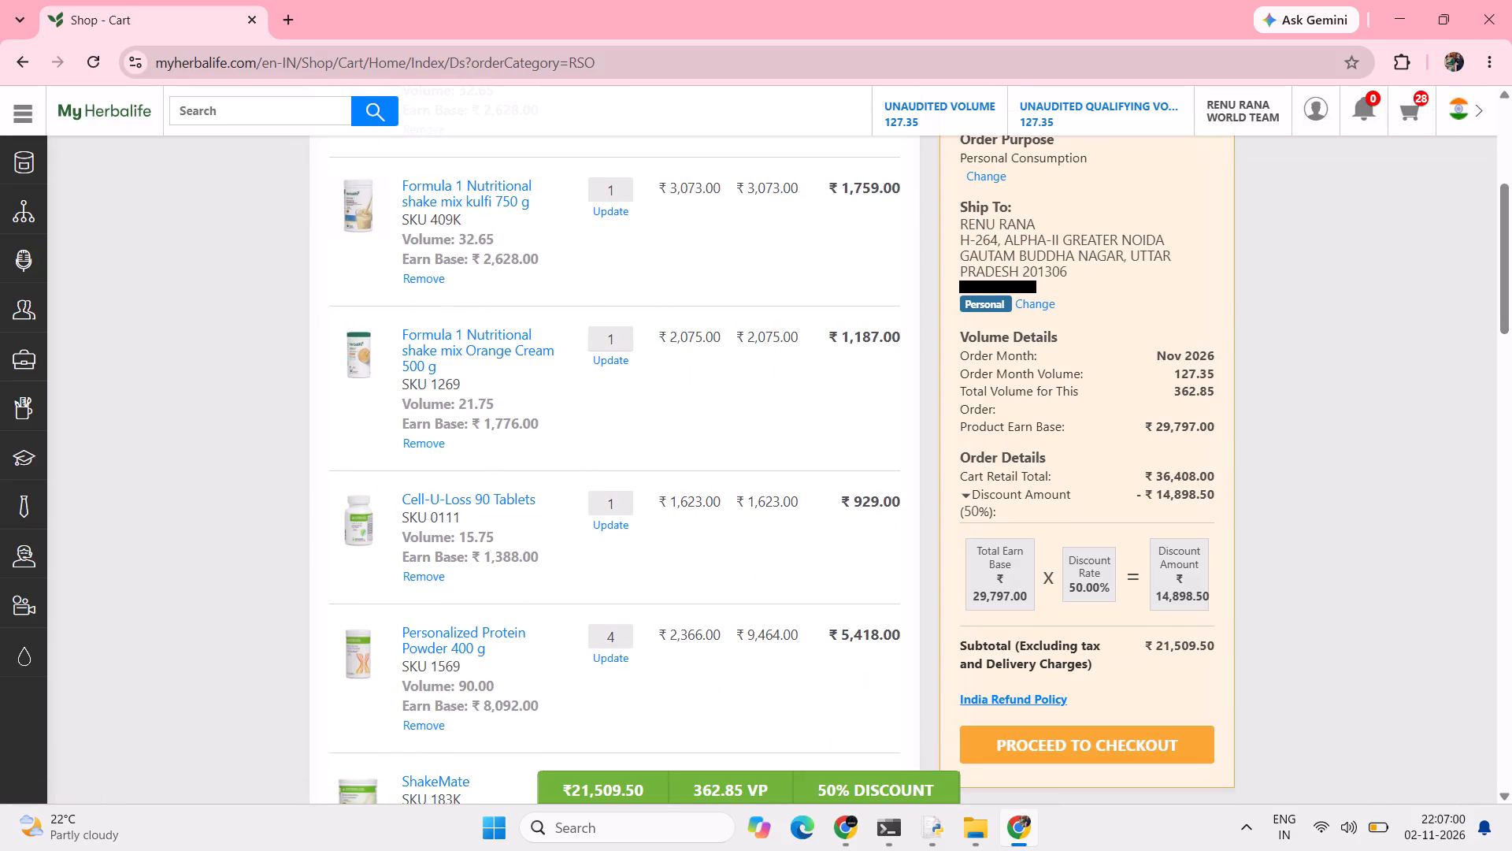
click(427, 578)
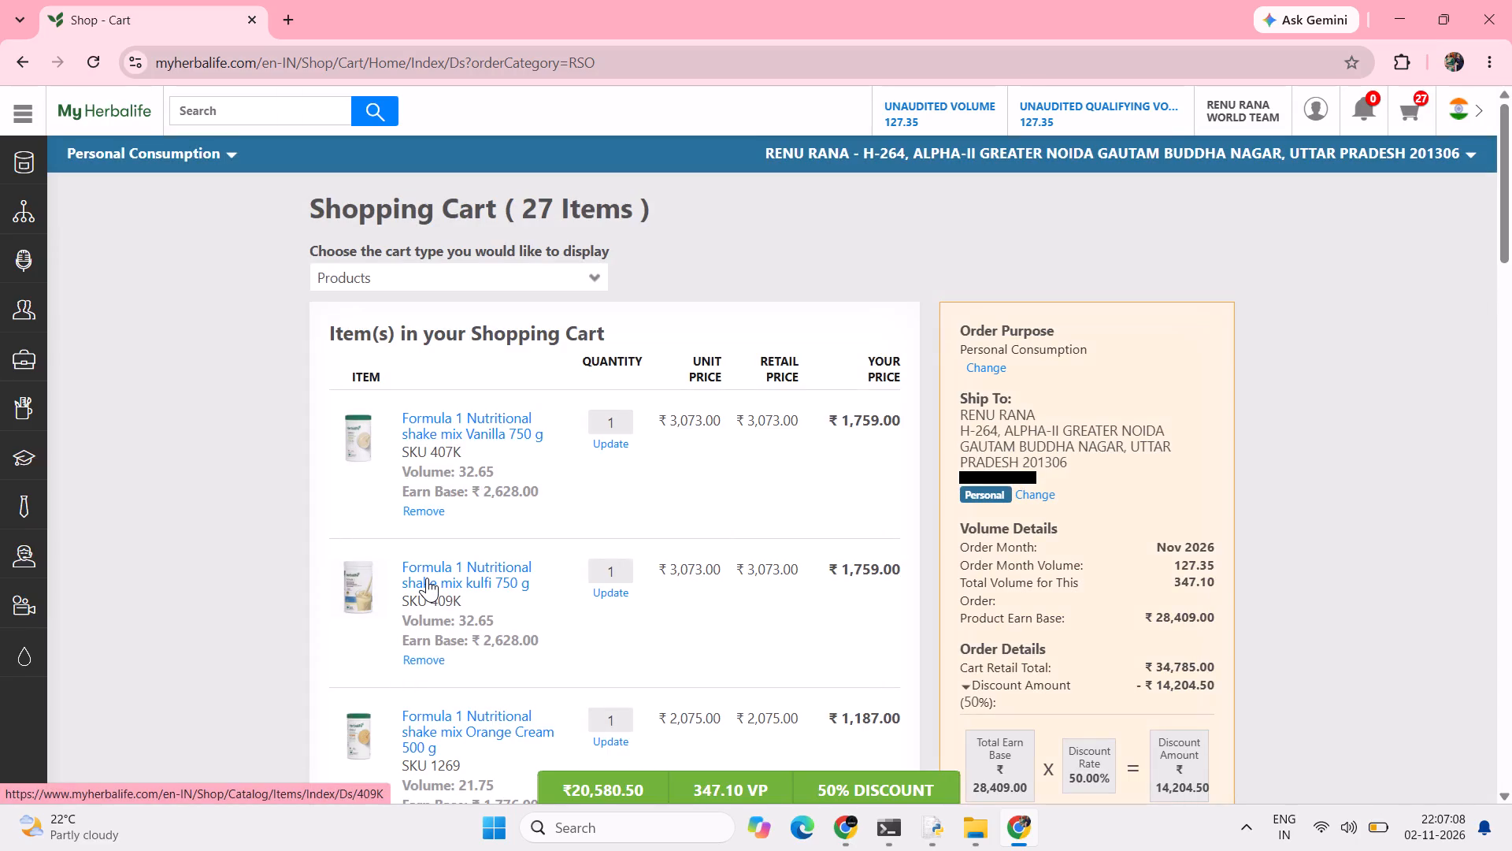
Remove Formula 1 Nutritional shake mix kulfi 750 g from the shopping cart.
click(421, 660)
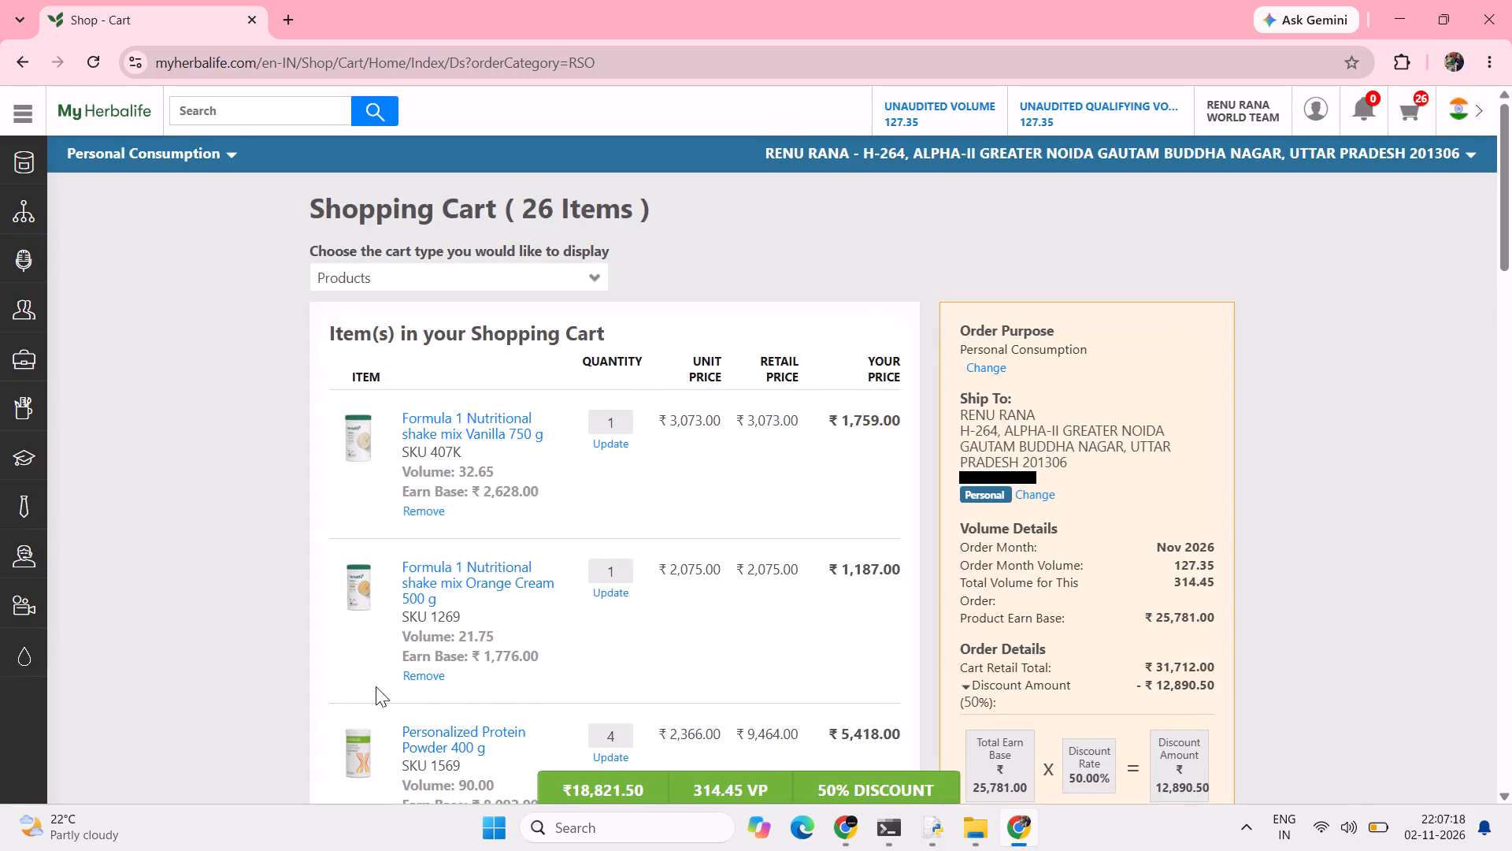
Remove Personalized Protein Powder 400 g from the shopping cart.
scroll(439, 602, down, 3)
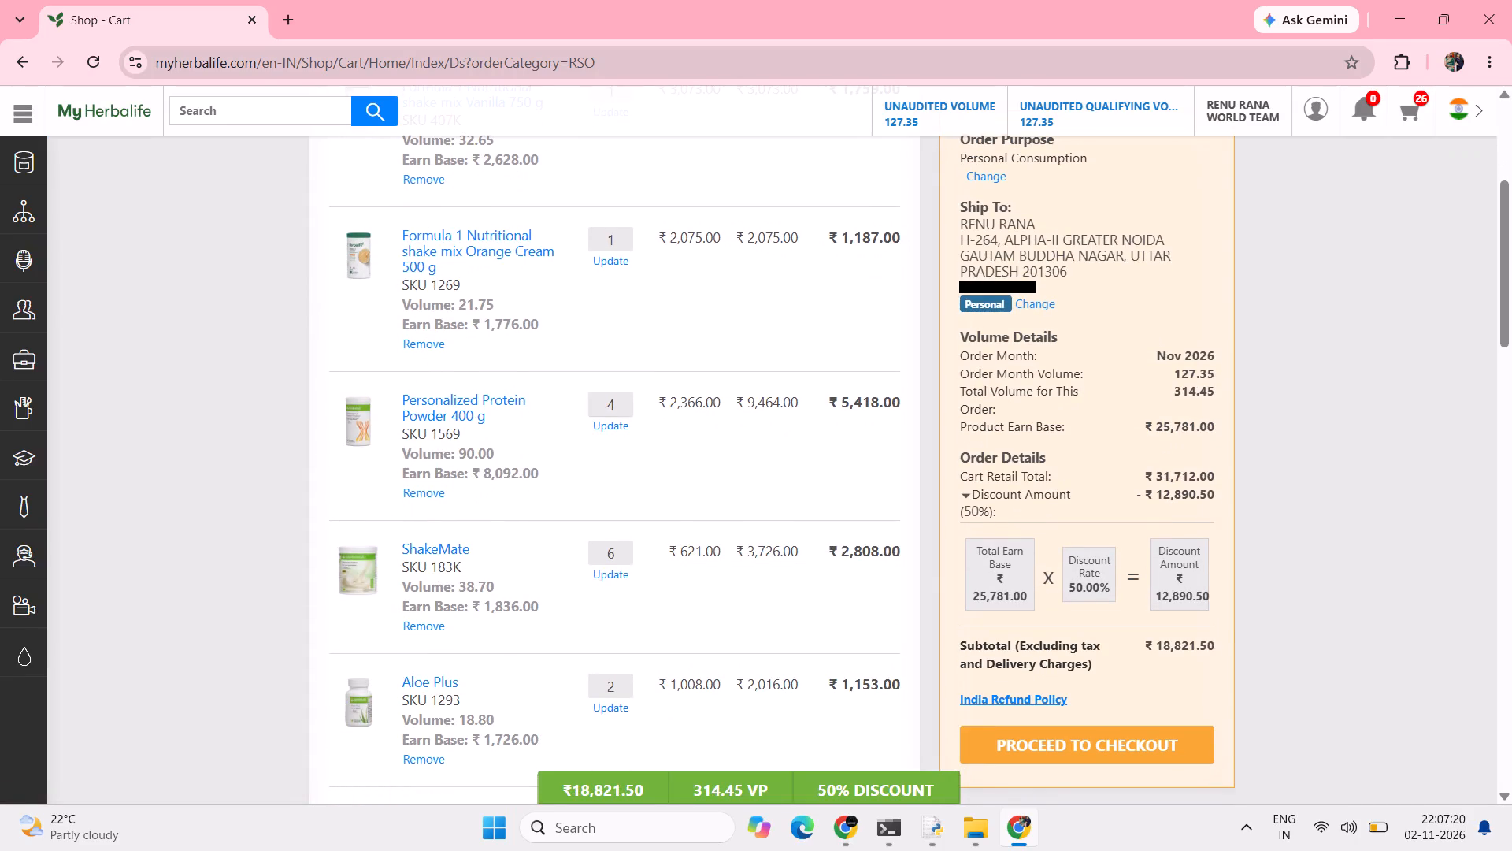
click(429, 493)
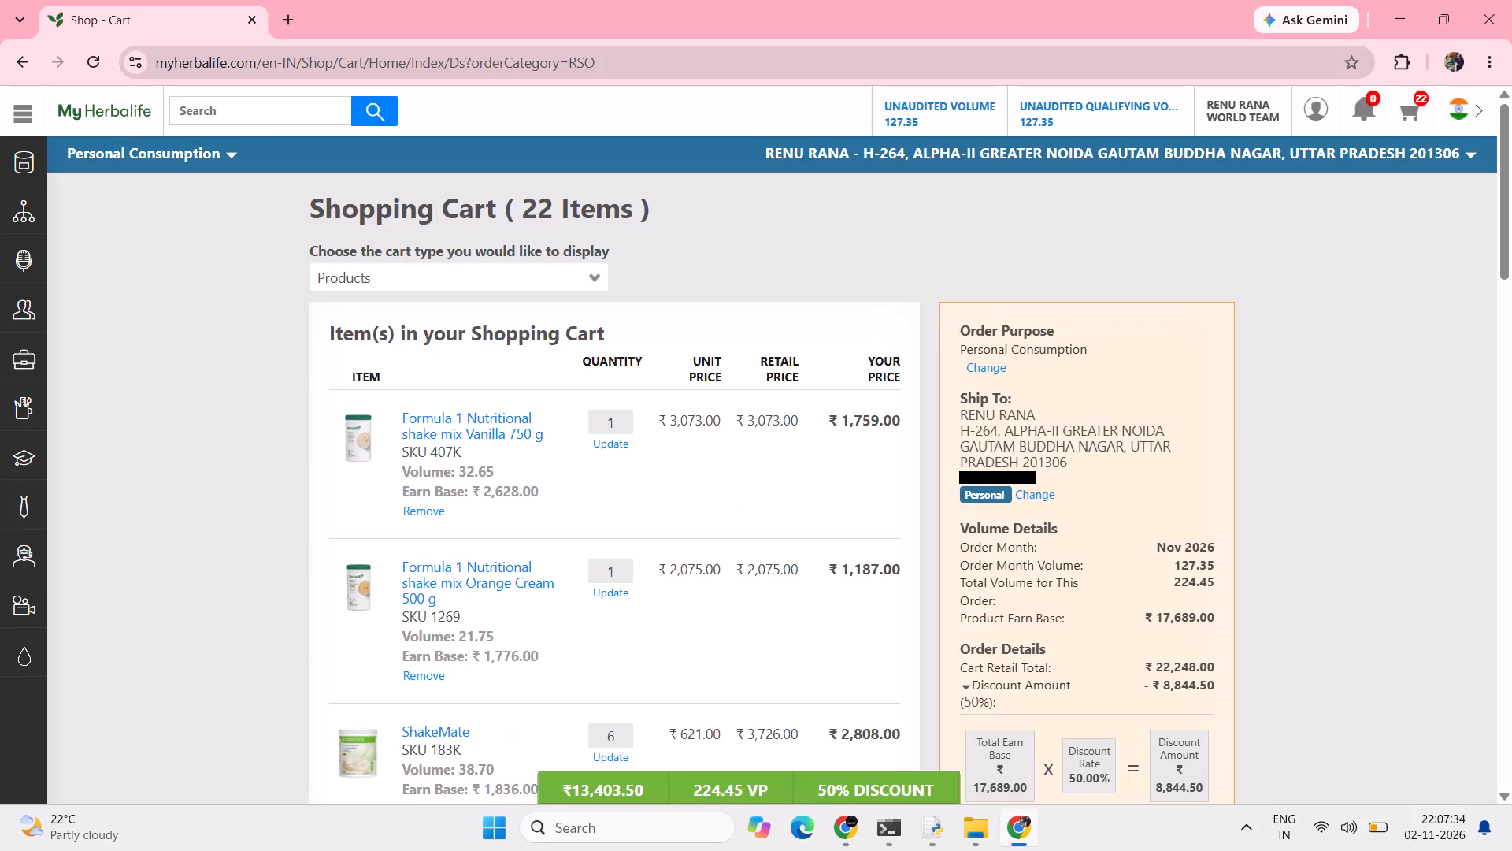
Review the remaining products, their quantities and the subtotal in the shopping cart.
scroll(429, 493, down, 1)
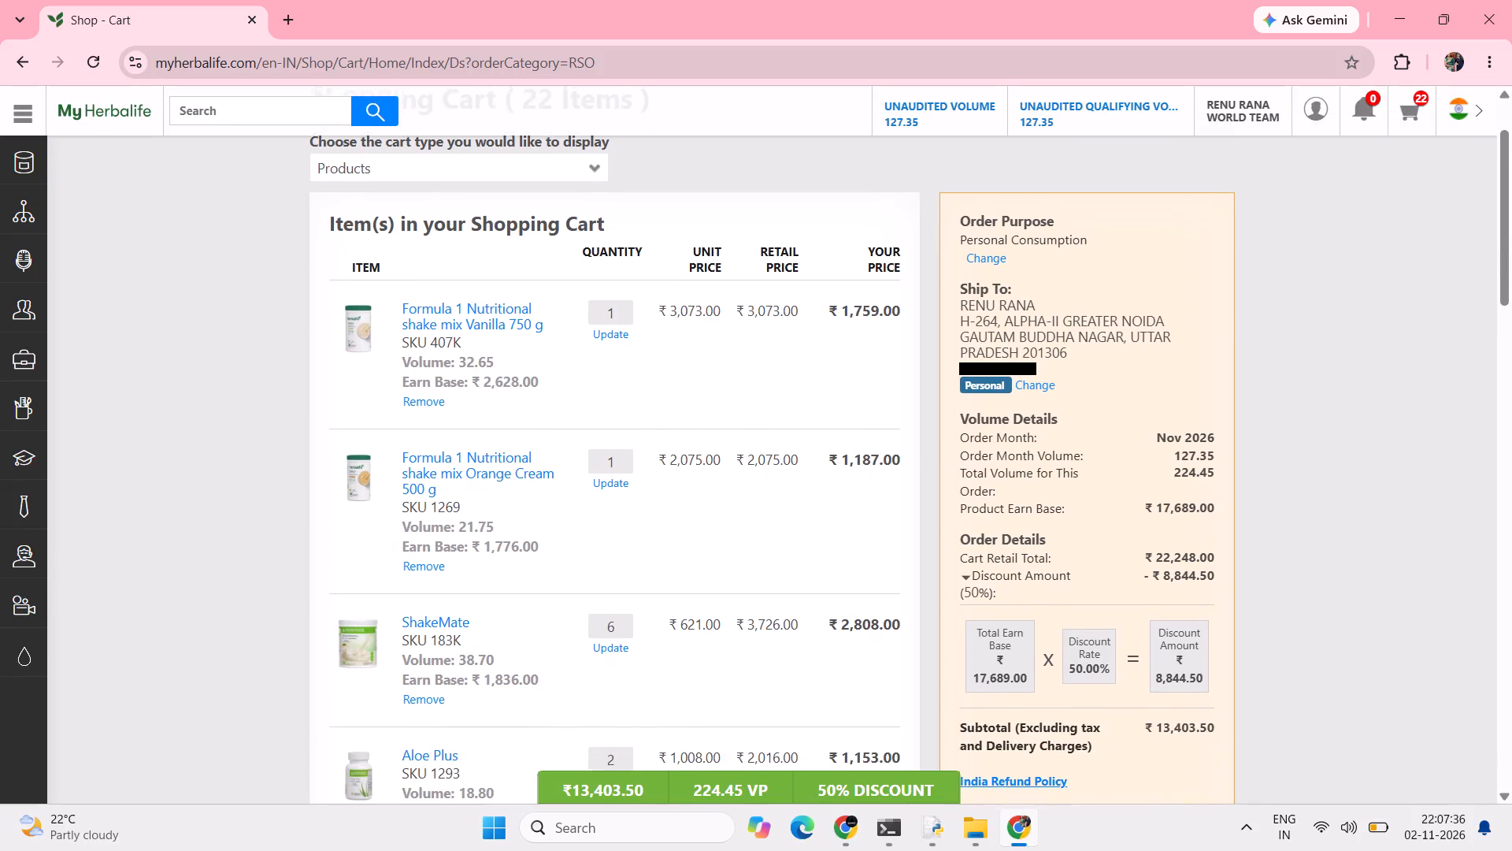
scroll(429, 493, down, 2)
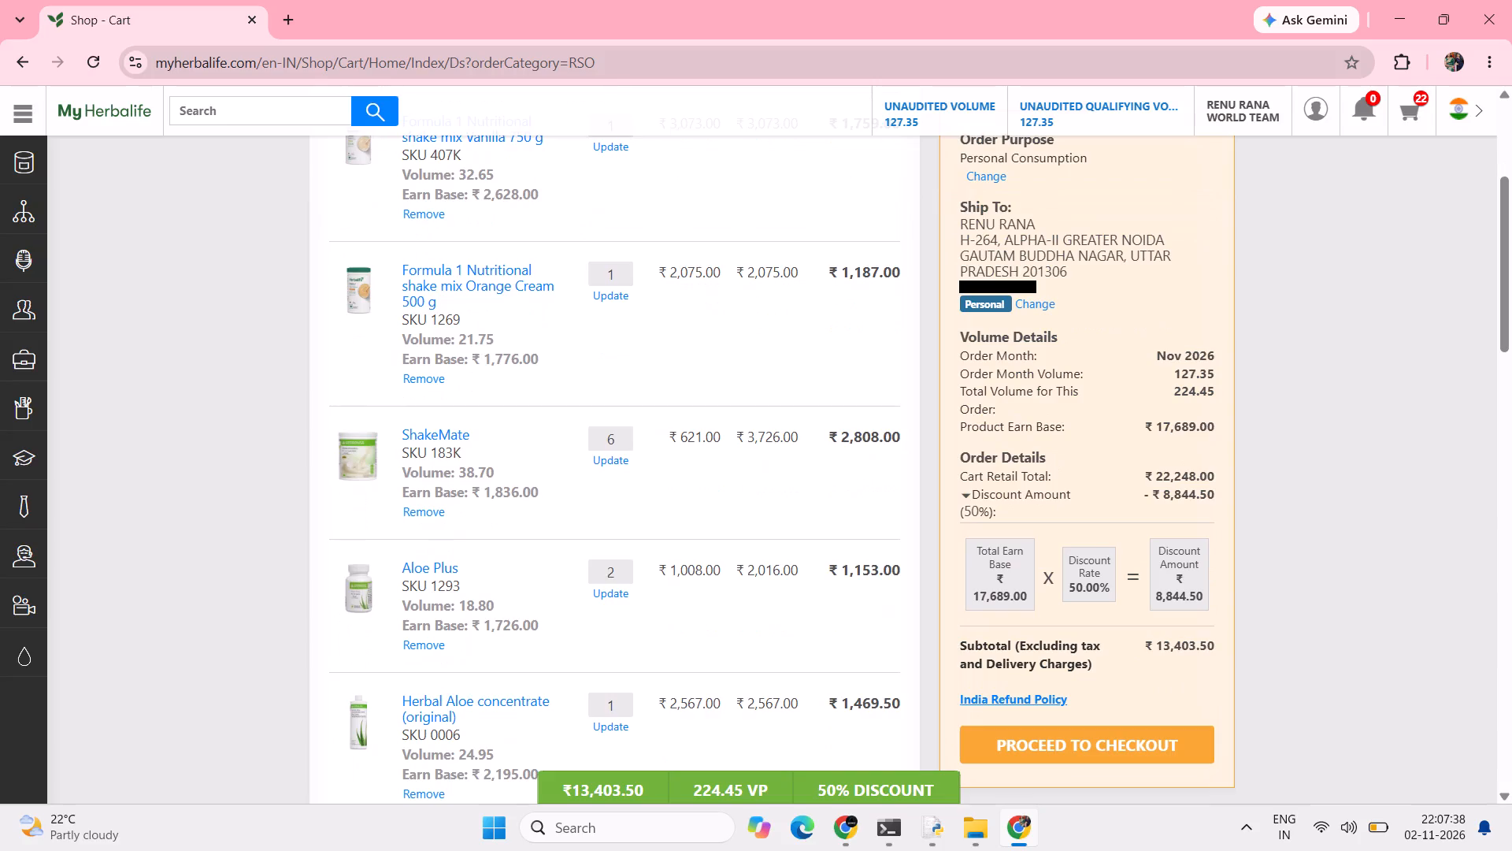
scroll(429, 493, down, 1)
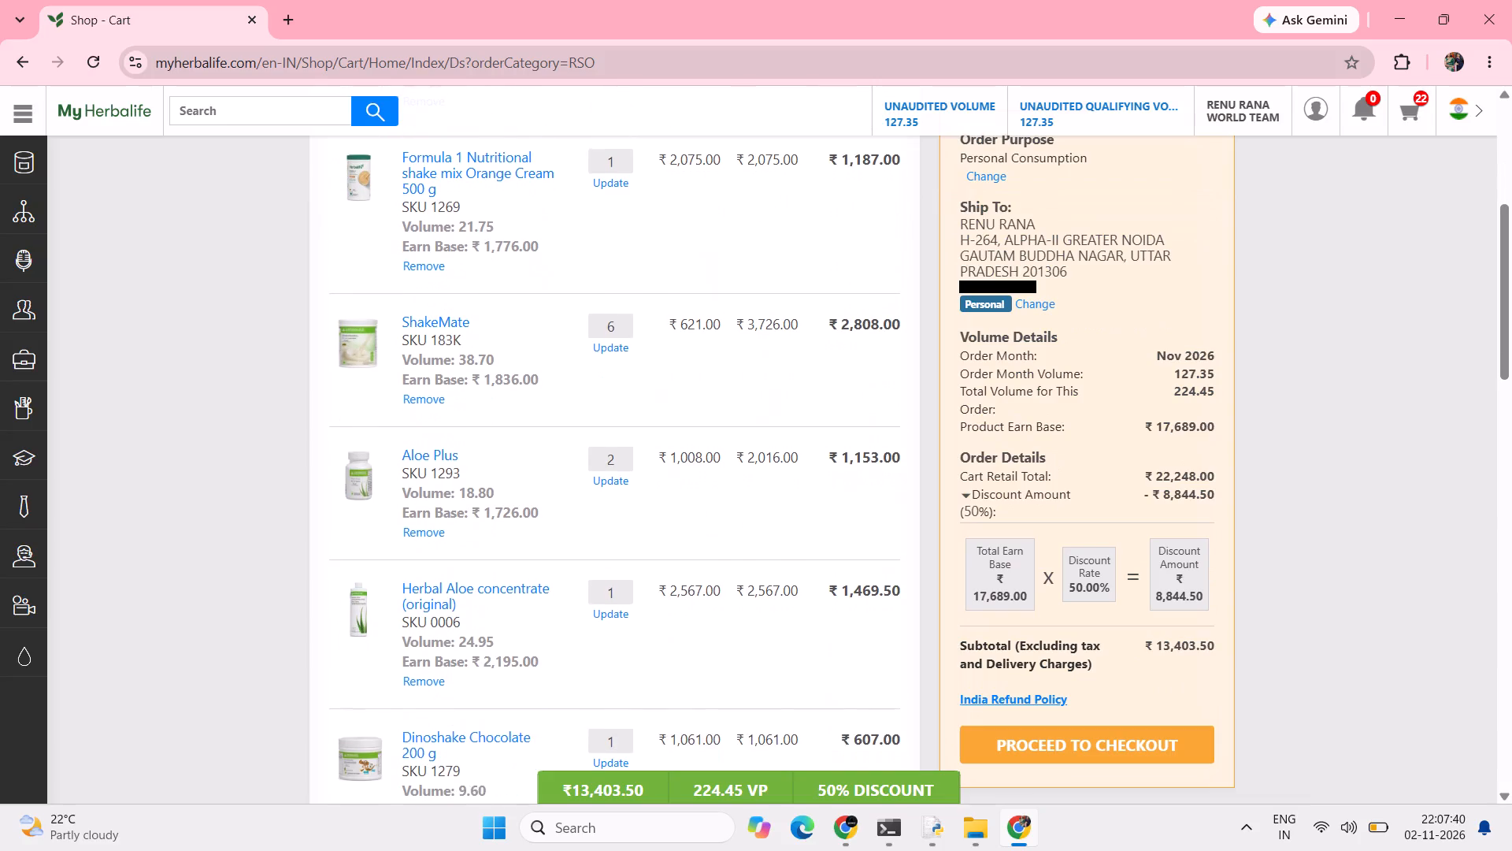
scroll(429, 493, down, 1)
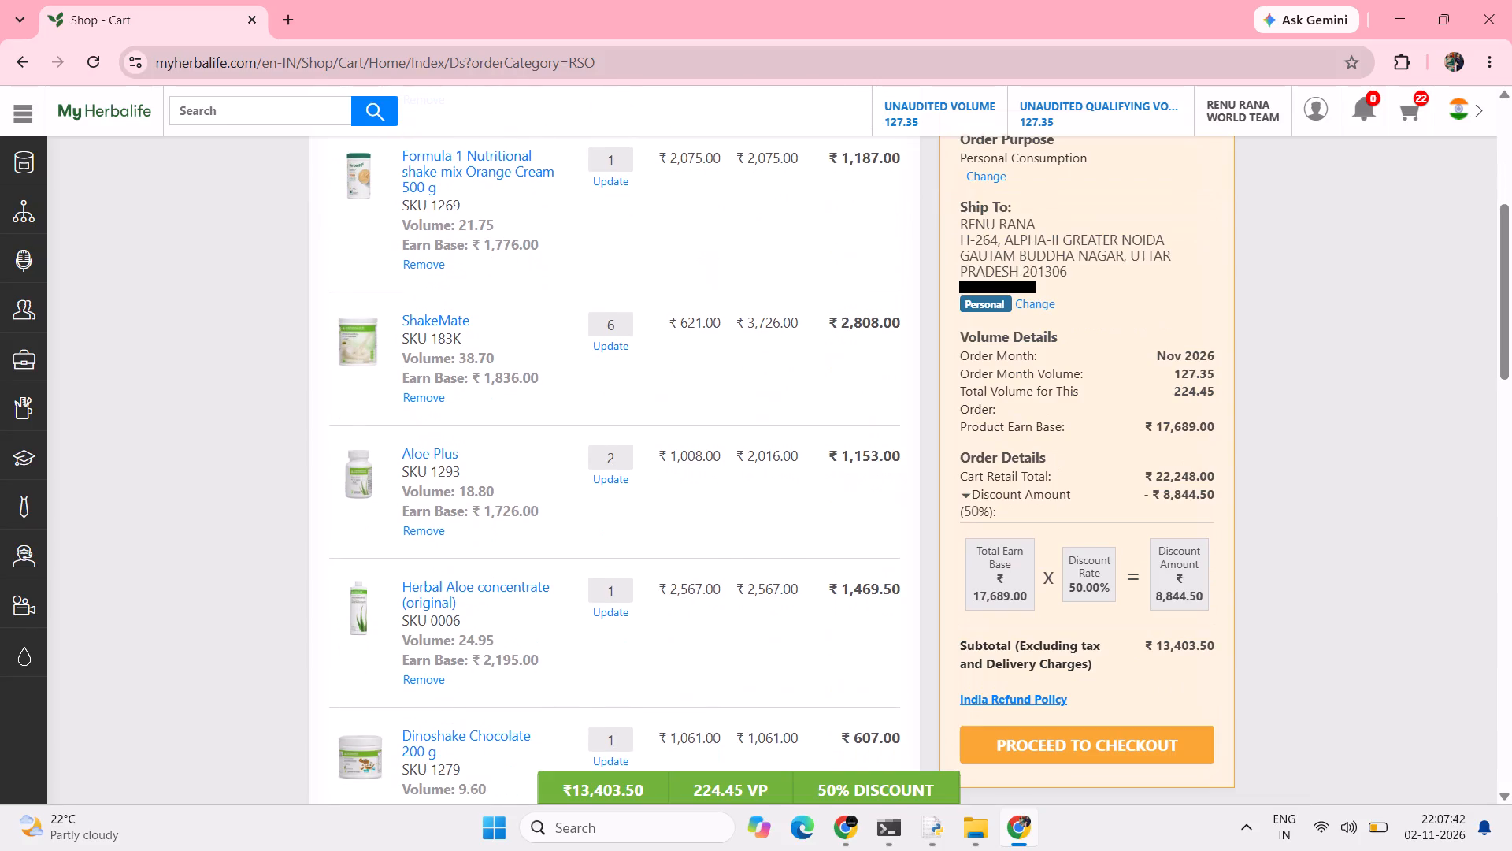
scroll(429, 493, down, 3)
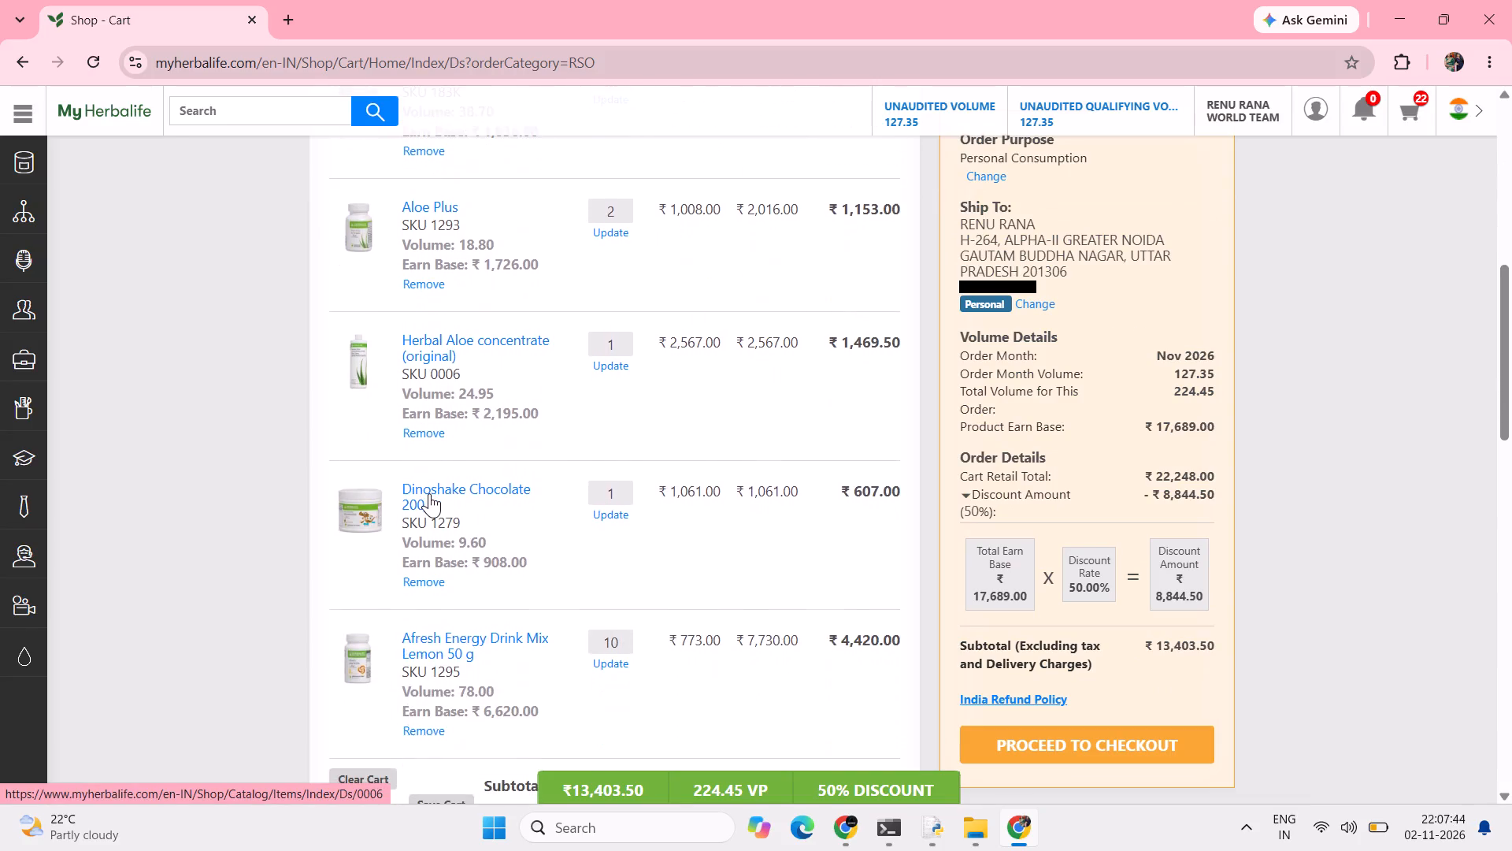
scroll(429, 493, down, 4)
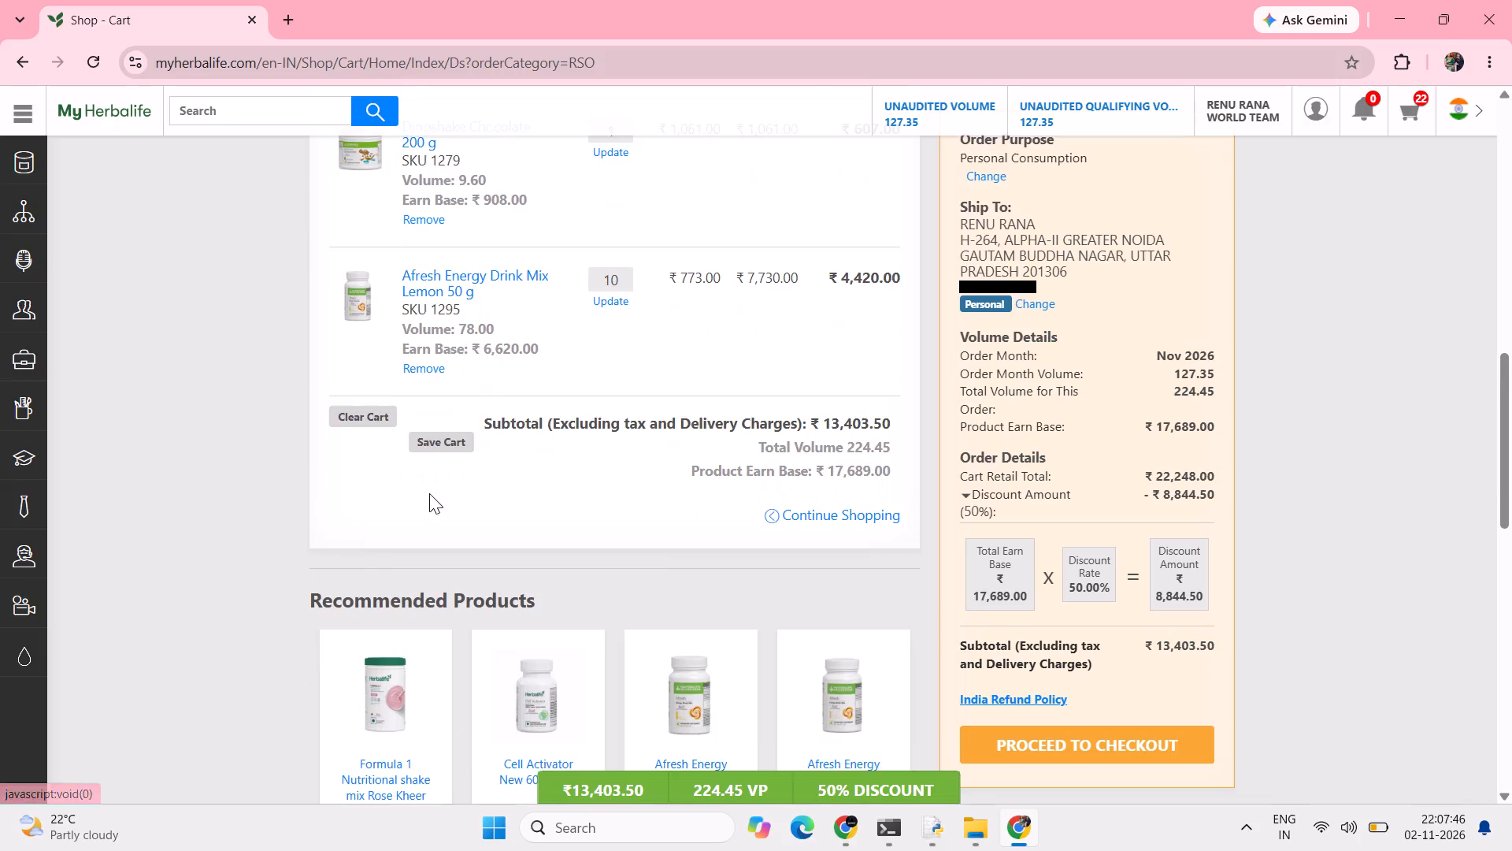
scroll(429, 493, down, 4)
scroll(429, 493, up, 6)
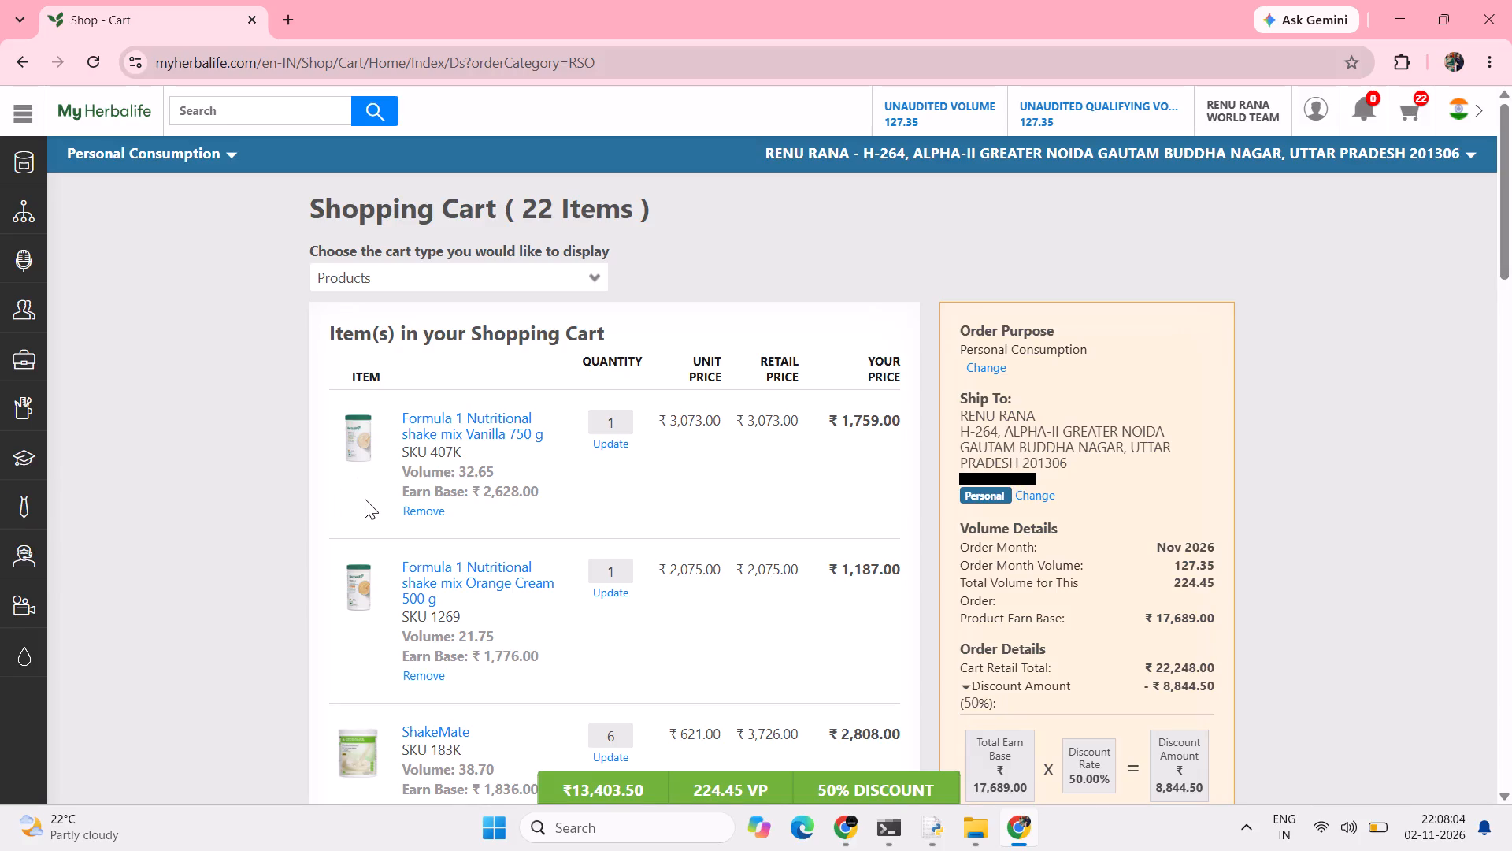
Set the quantity of ShakeMate to 10 and update the cart.
scroll(365, 499, down, 2)
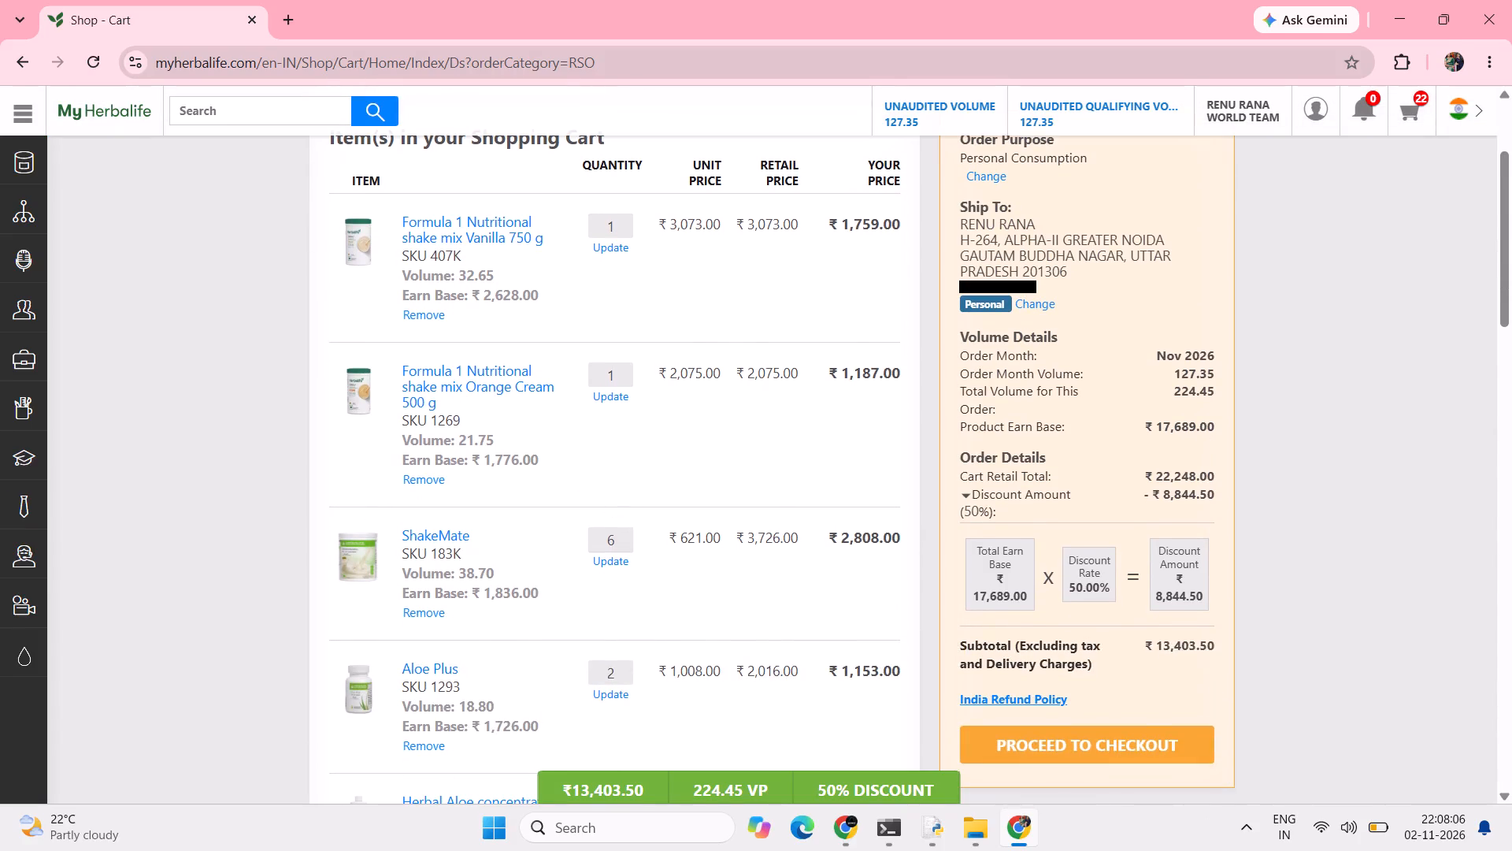
click(621, 533)
key(BackSpace)
text(10)
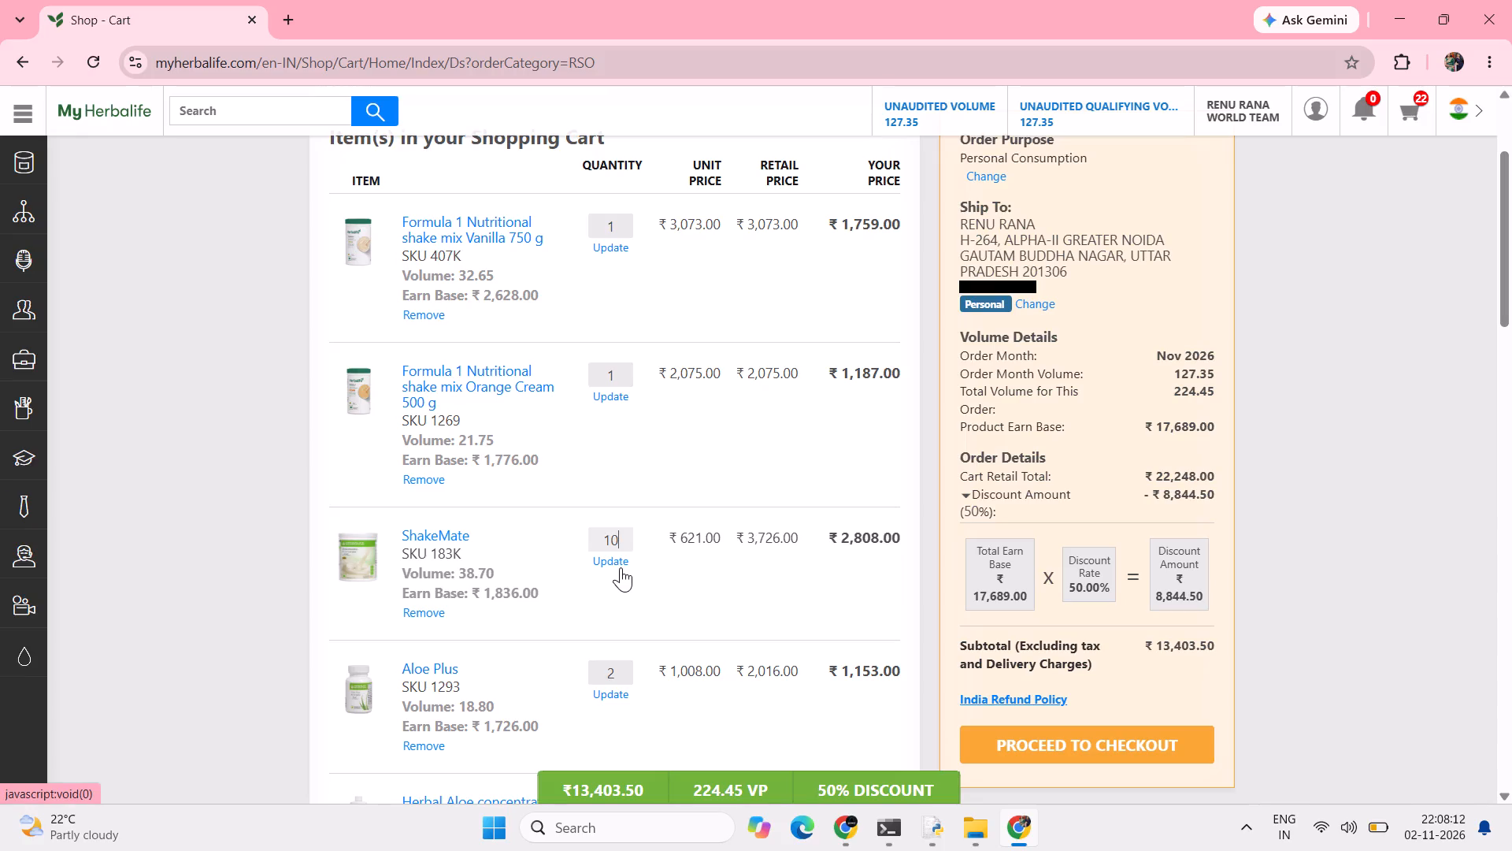
click(610, 565)
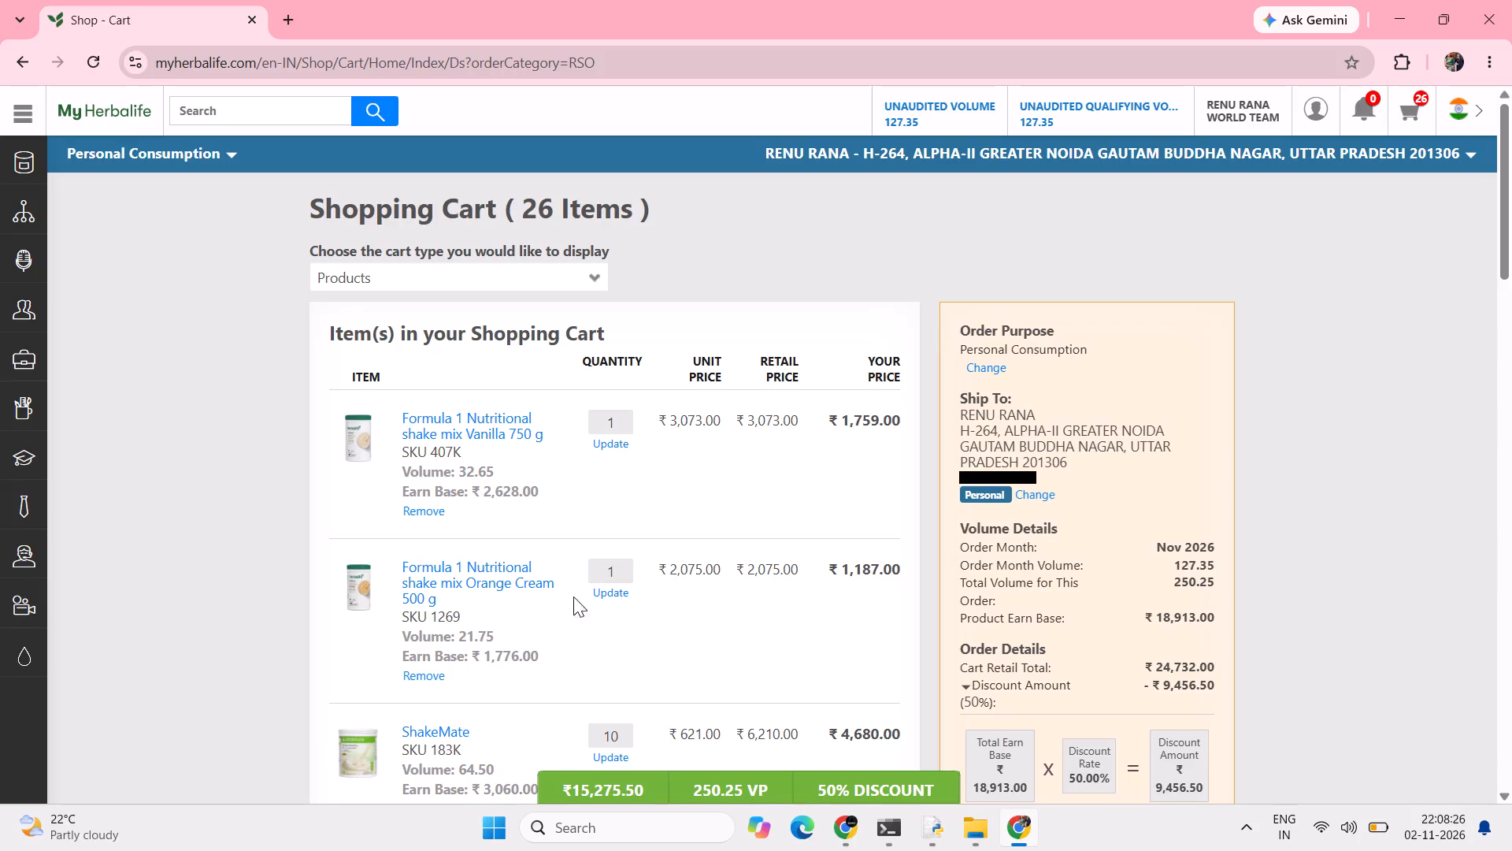
Update the cart line for Afresh Energy Drink Mix Lemon 50 g without editing its quantity.
scroll(546, 657, down, 2)
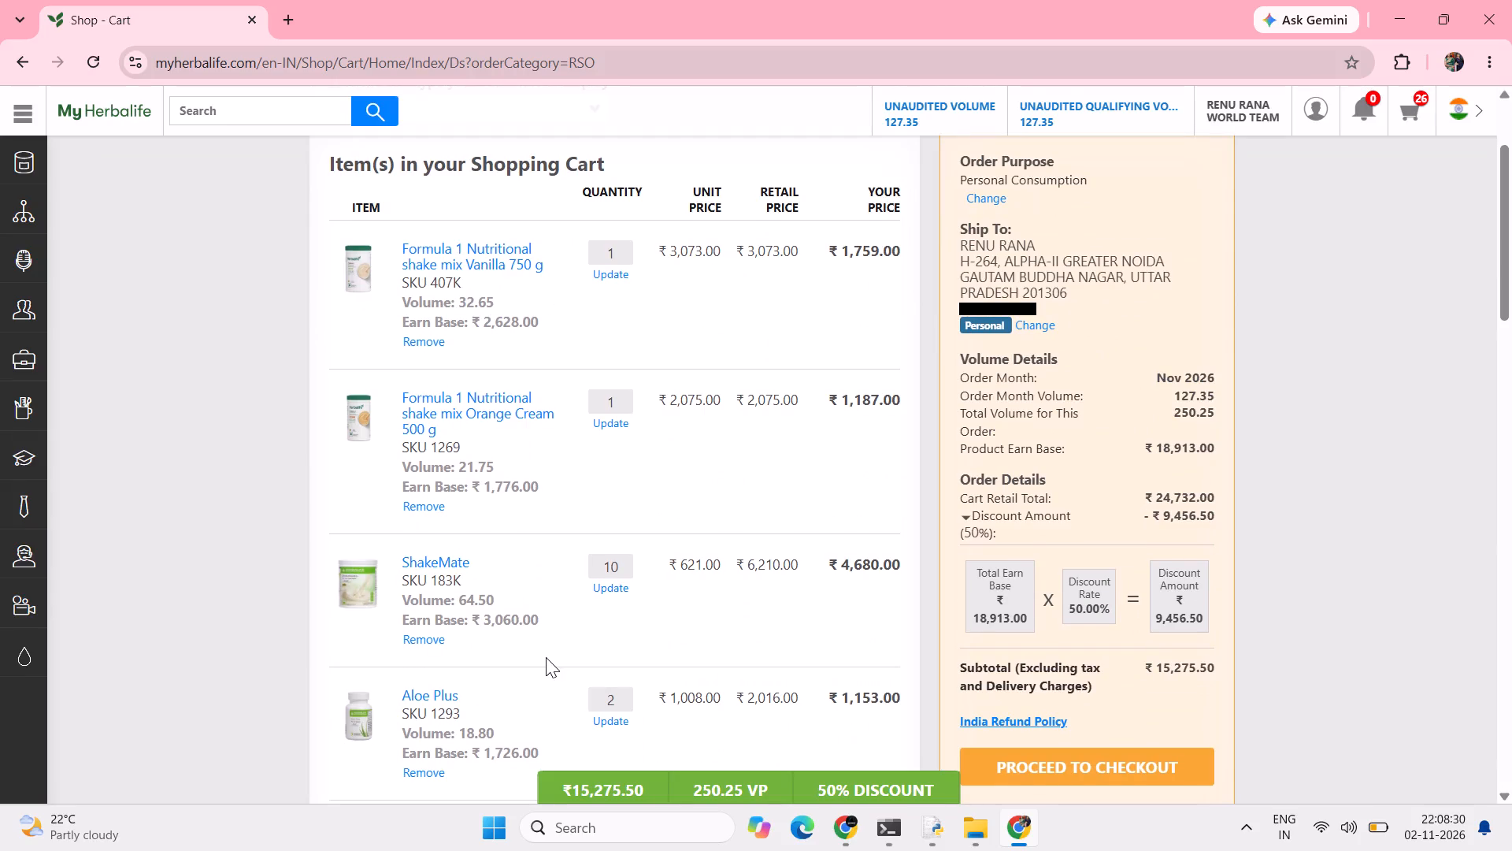
scroll(546, 657, down, 5)
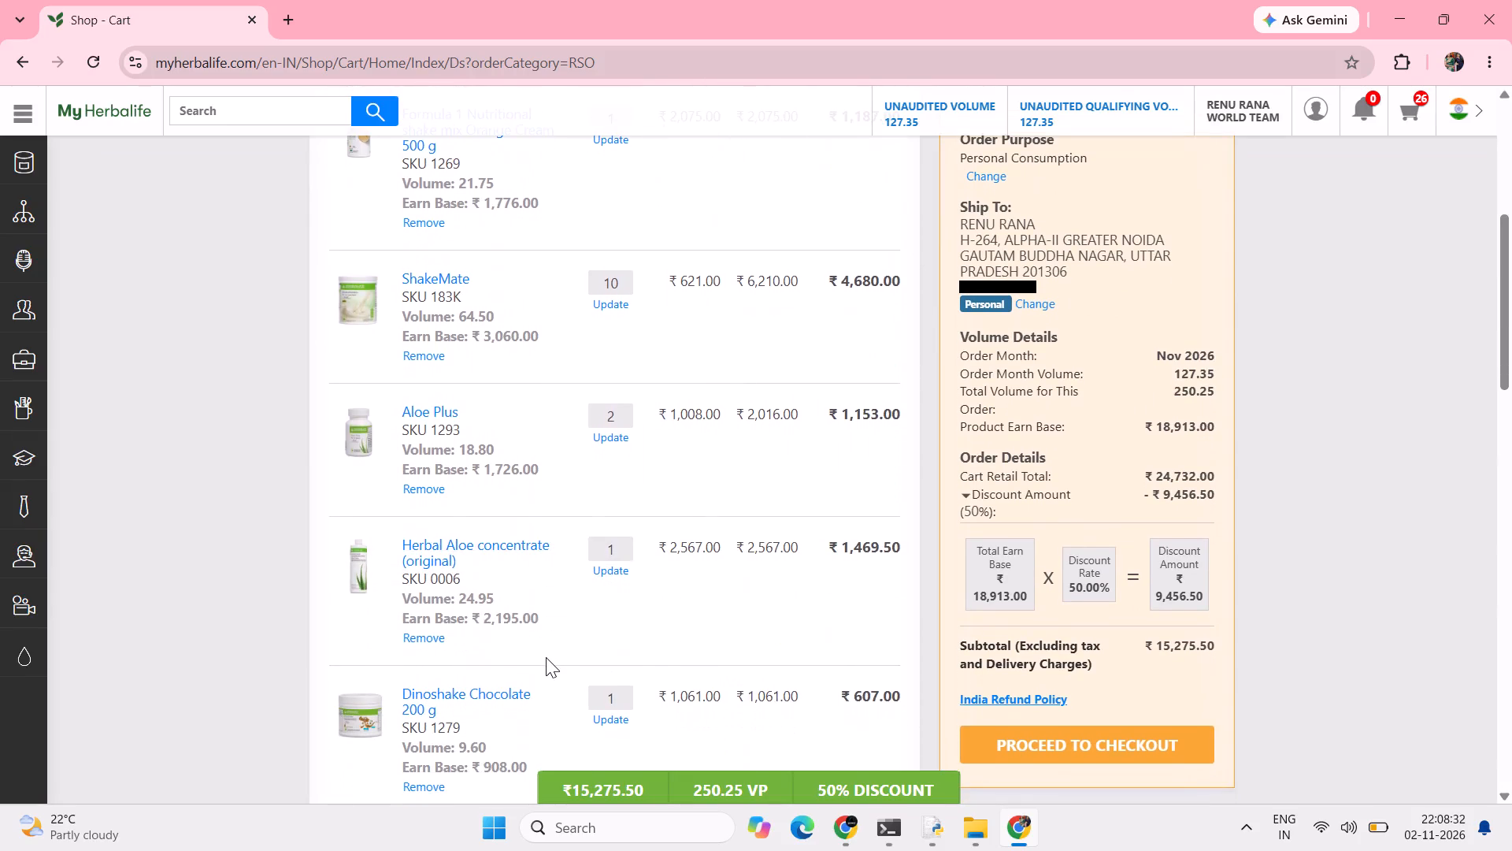
scroll(586, 598, down, 1)
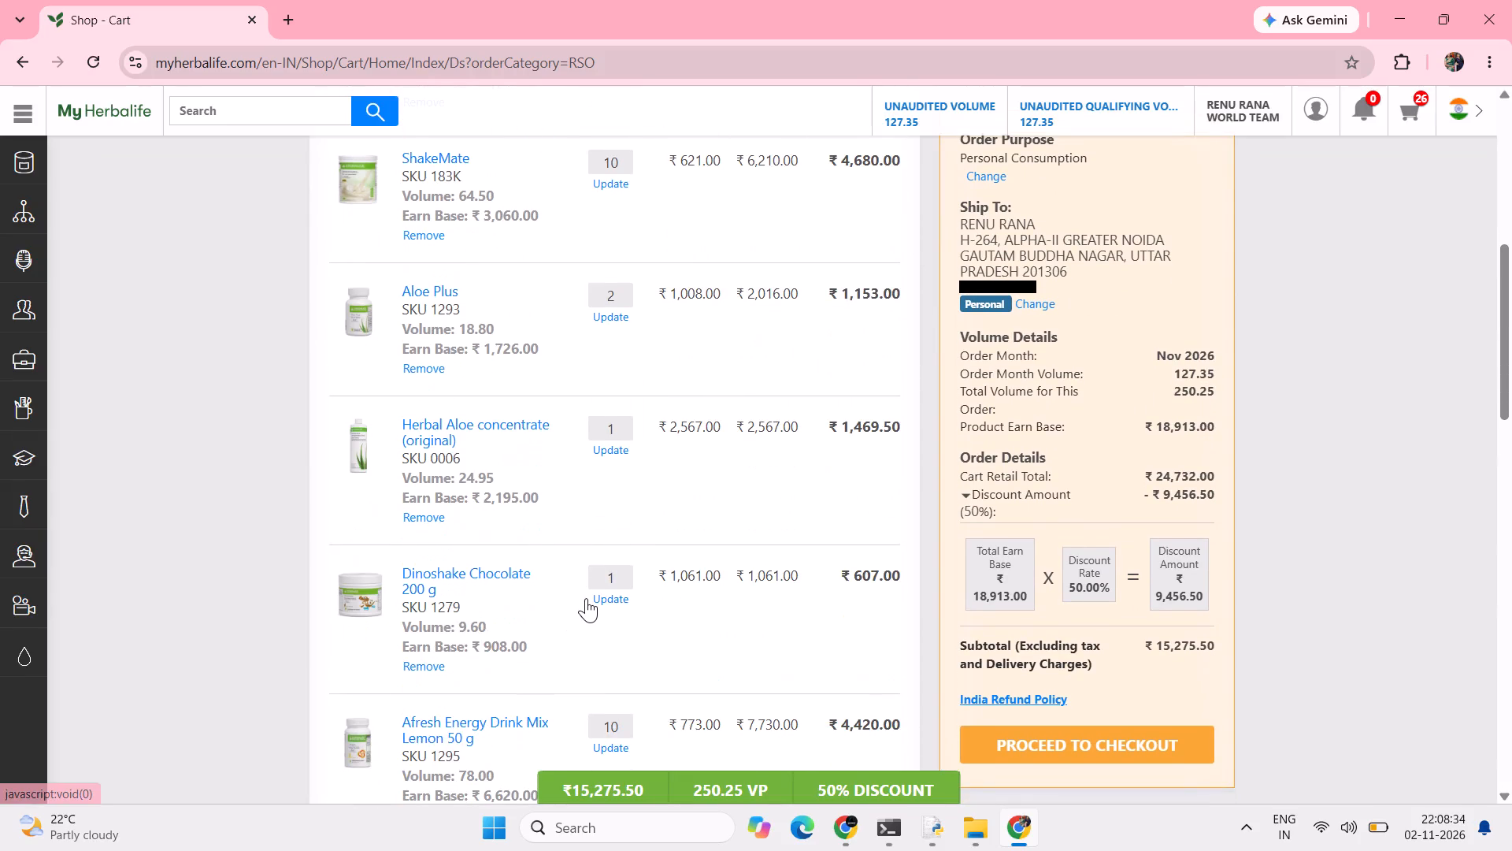
scroll(586, 598, down, 1)
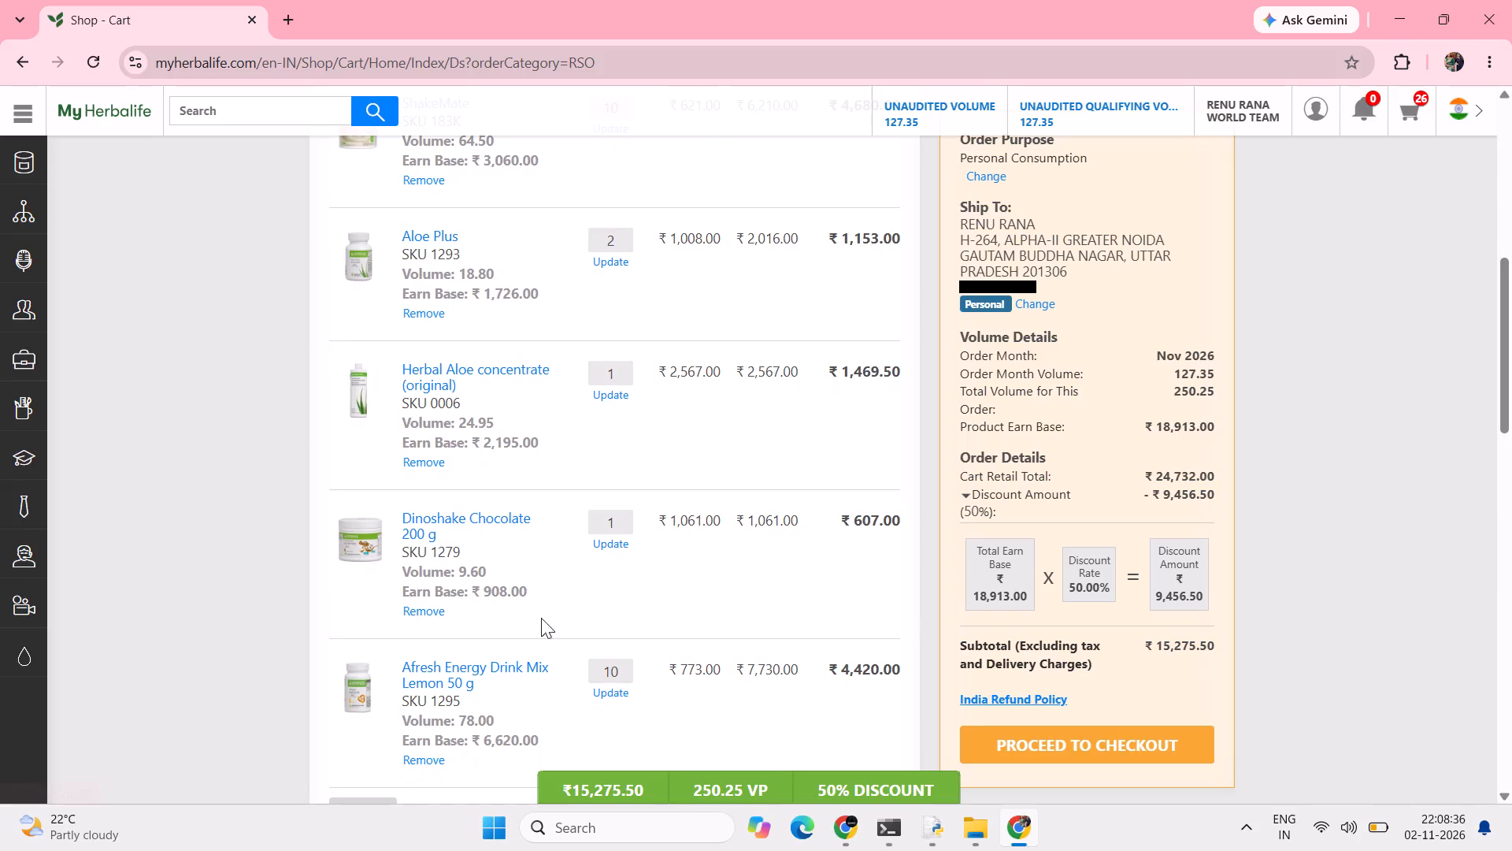
click(617, 693)
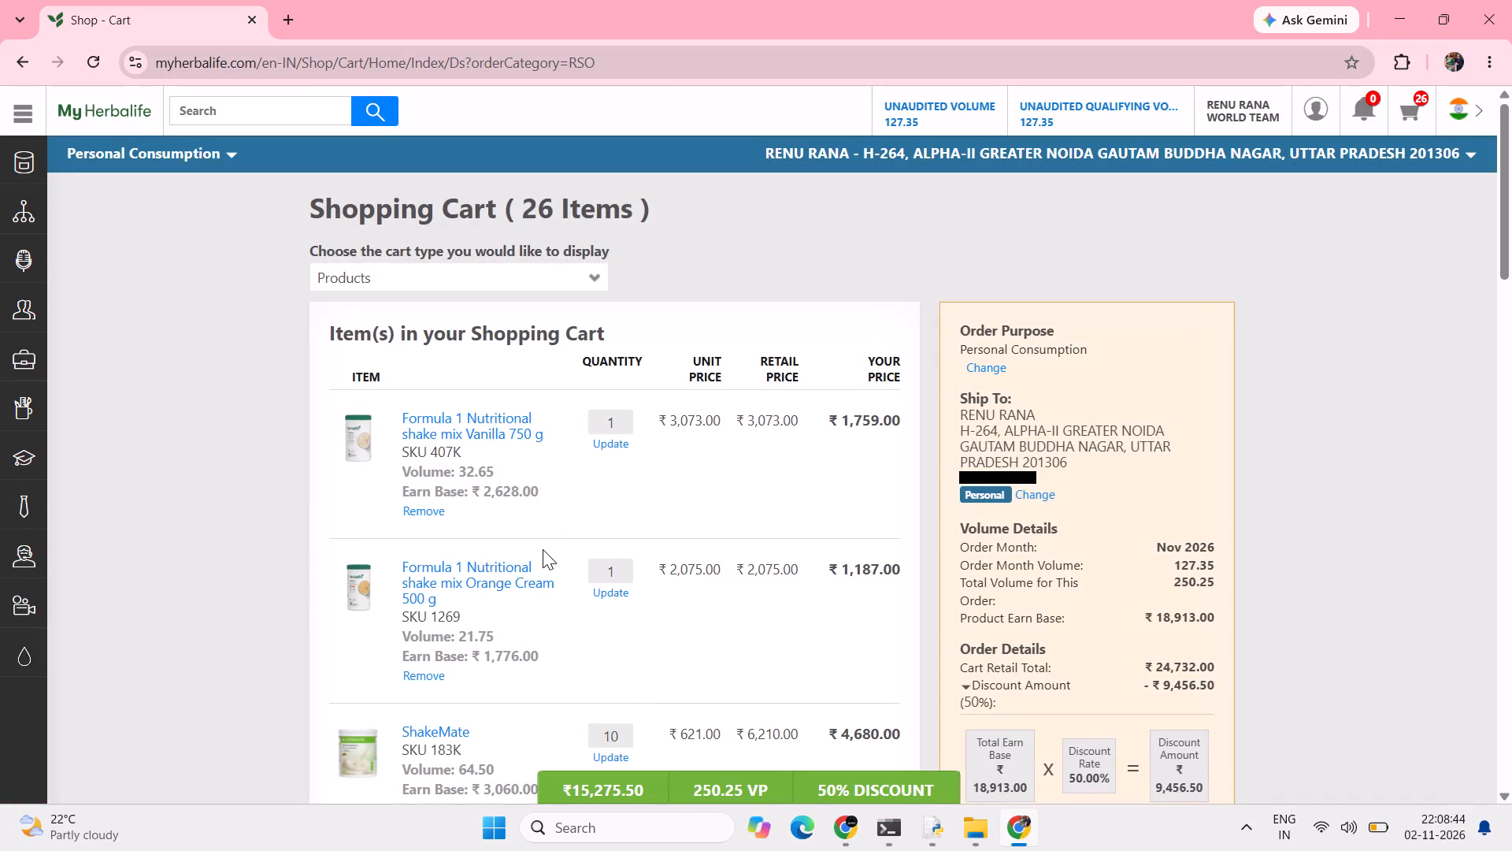
Search the shop catalog for afresh.
scroll(543, 549, down, 10)
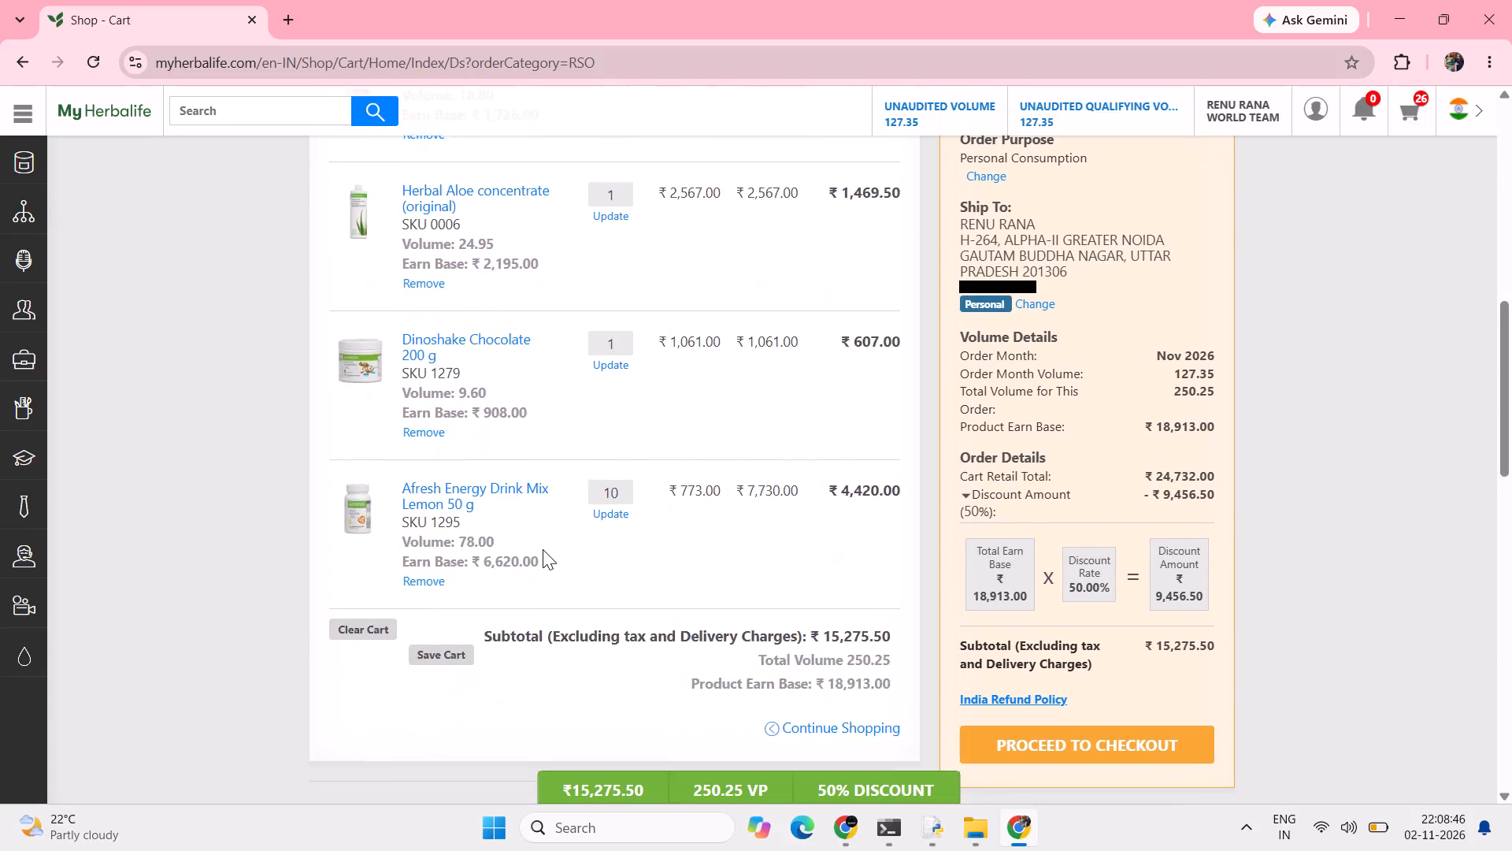
scroll(543, 549, down, 3)
scroll(543, 549, up, 7)
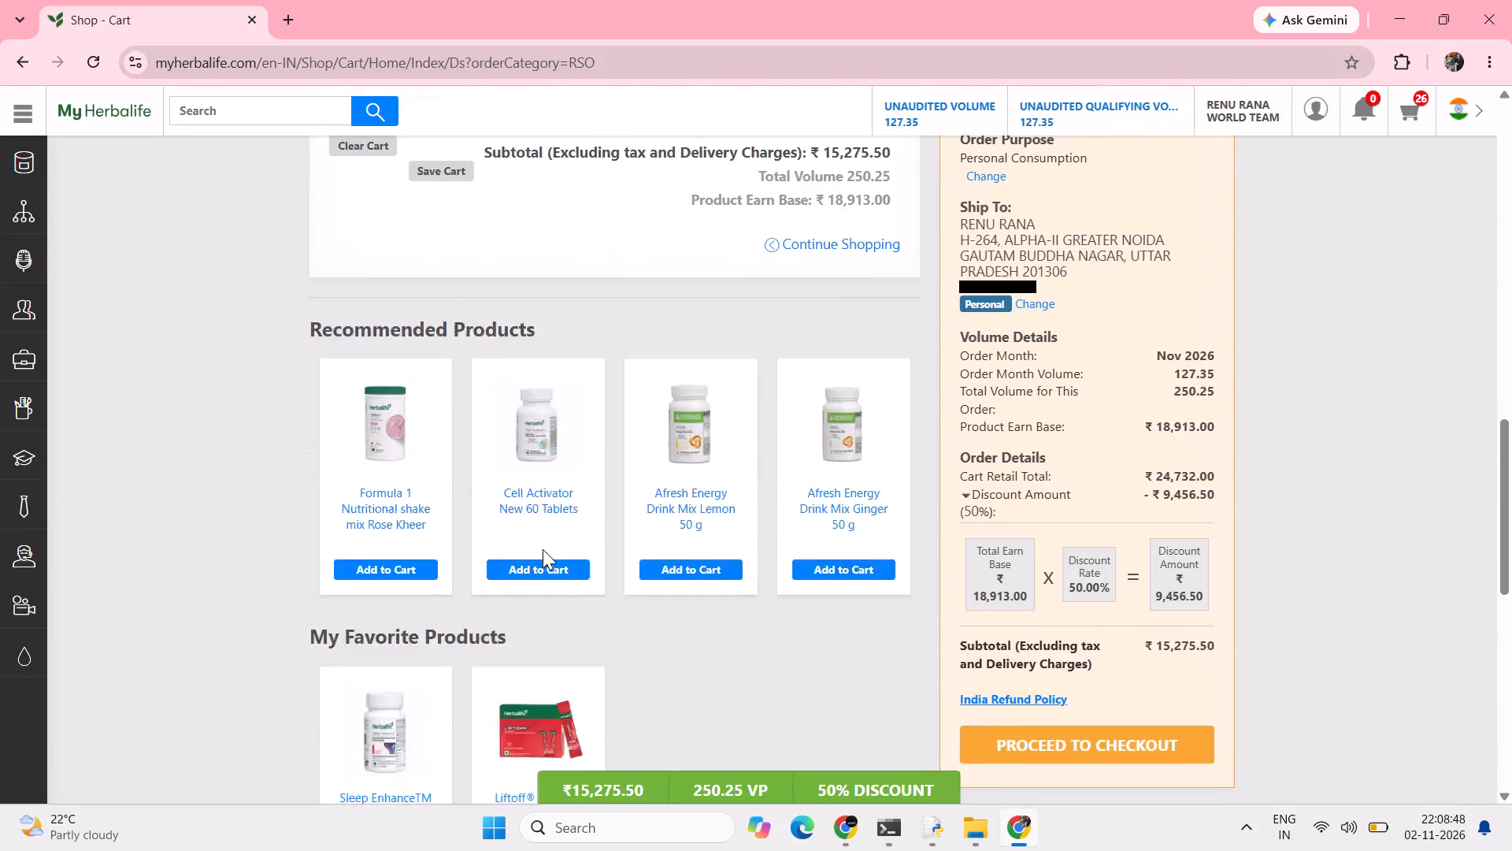
scroll(543, 549, up, 7)
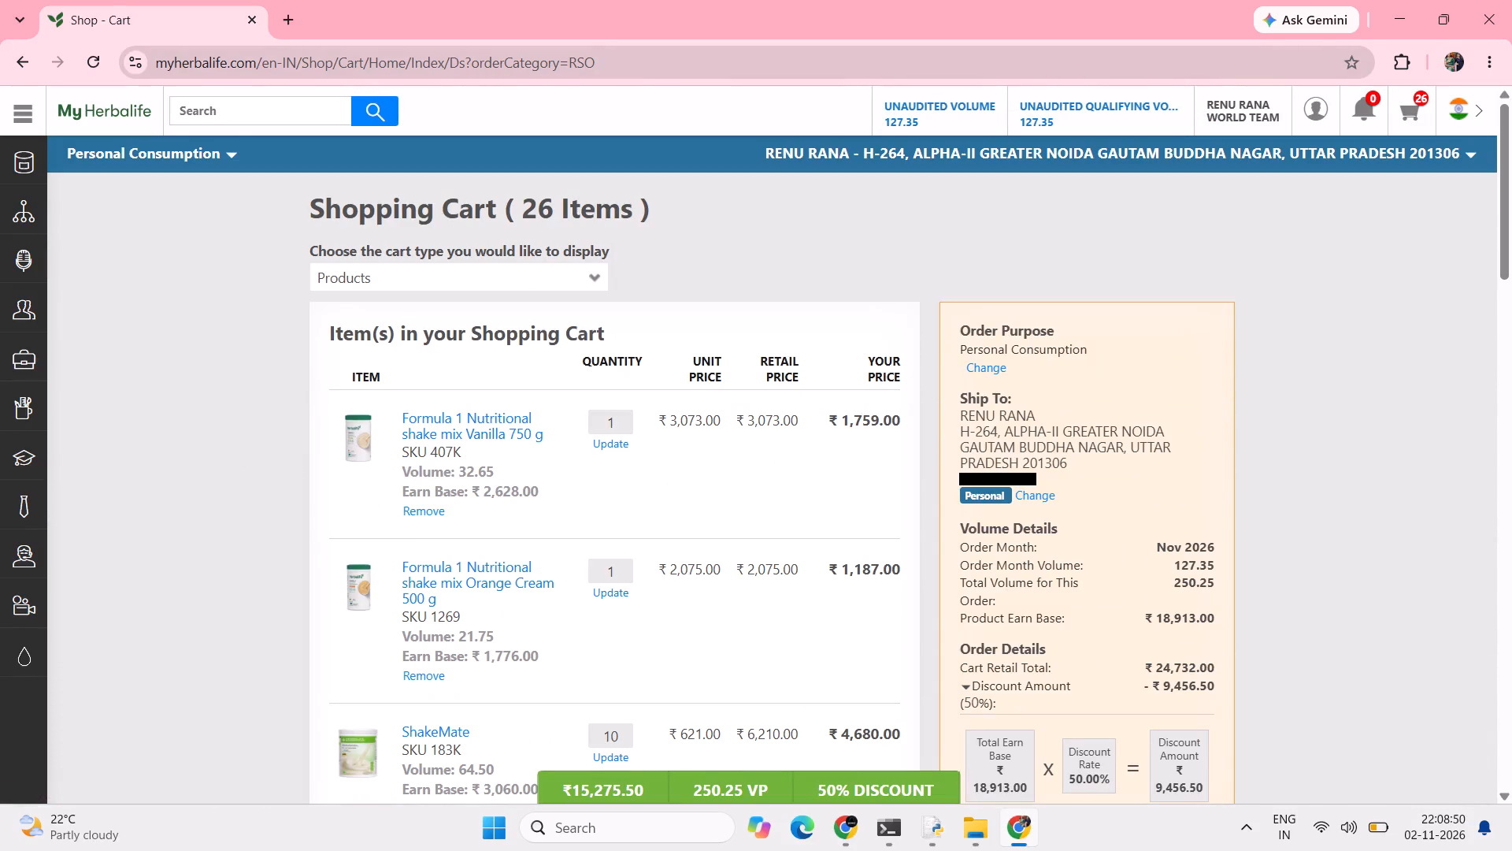
click(242, 110)
key(a)
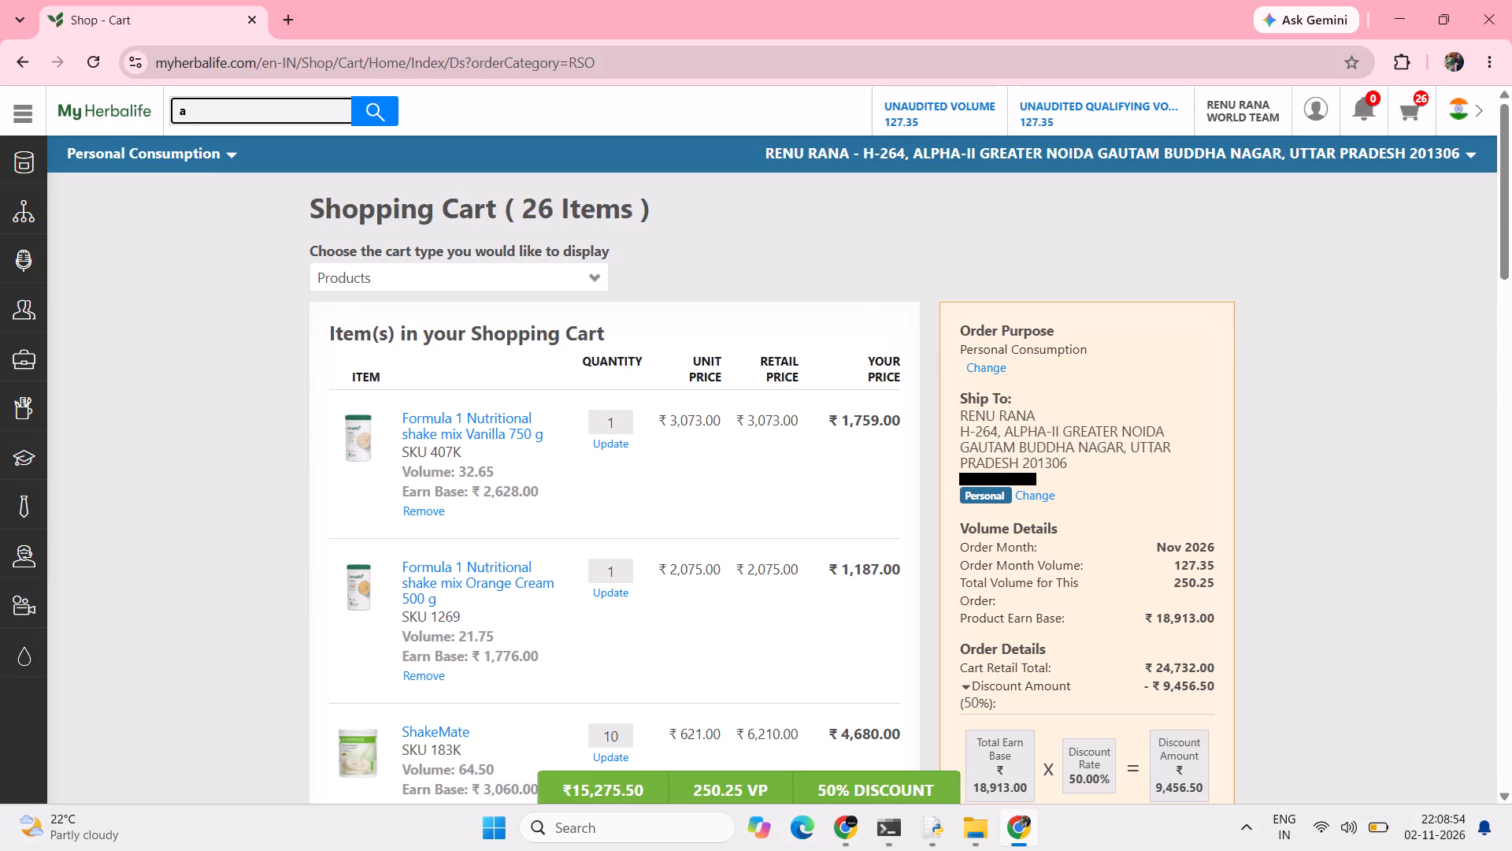
text(fresh)
key(Return)
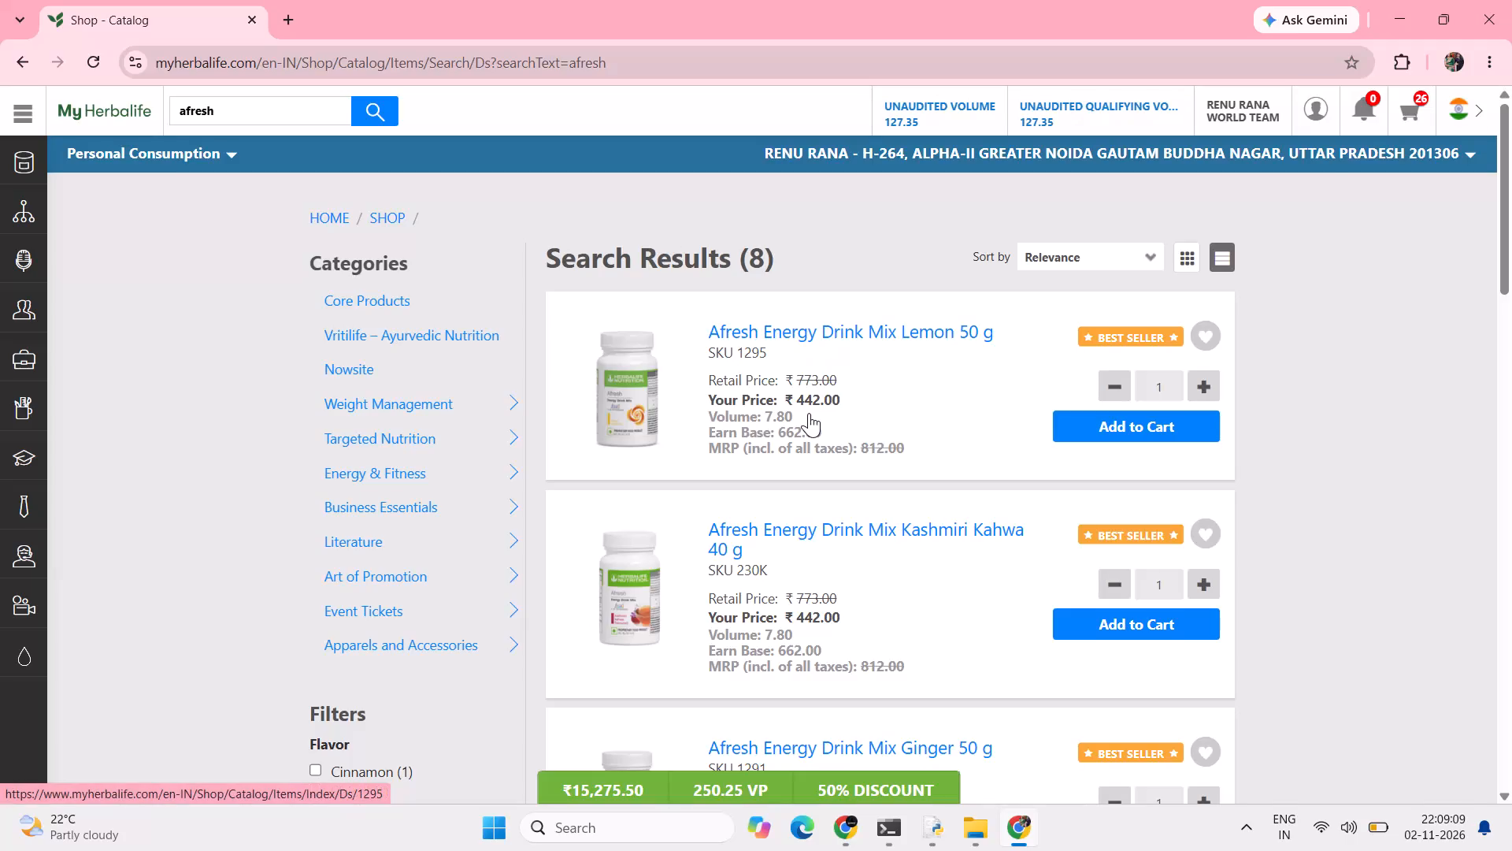
Add 8 units of Afresh Energy Drink Mix Ginger 50 g to the cart from the search results.
scroll(809, 413, down, 4)
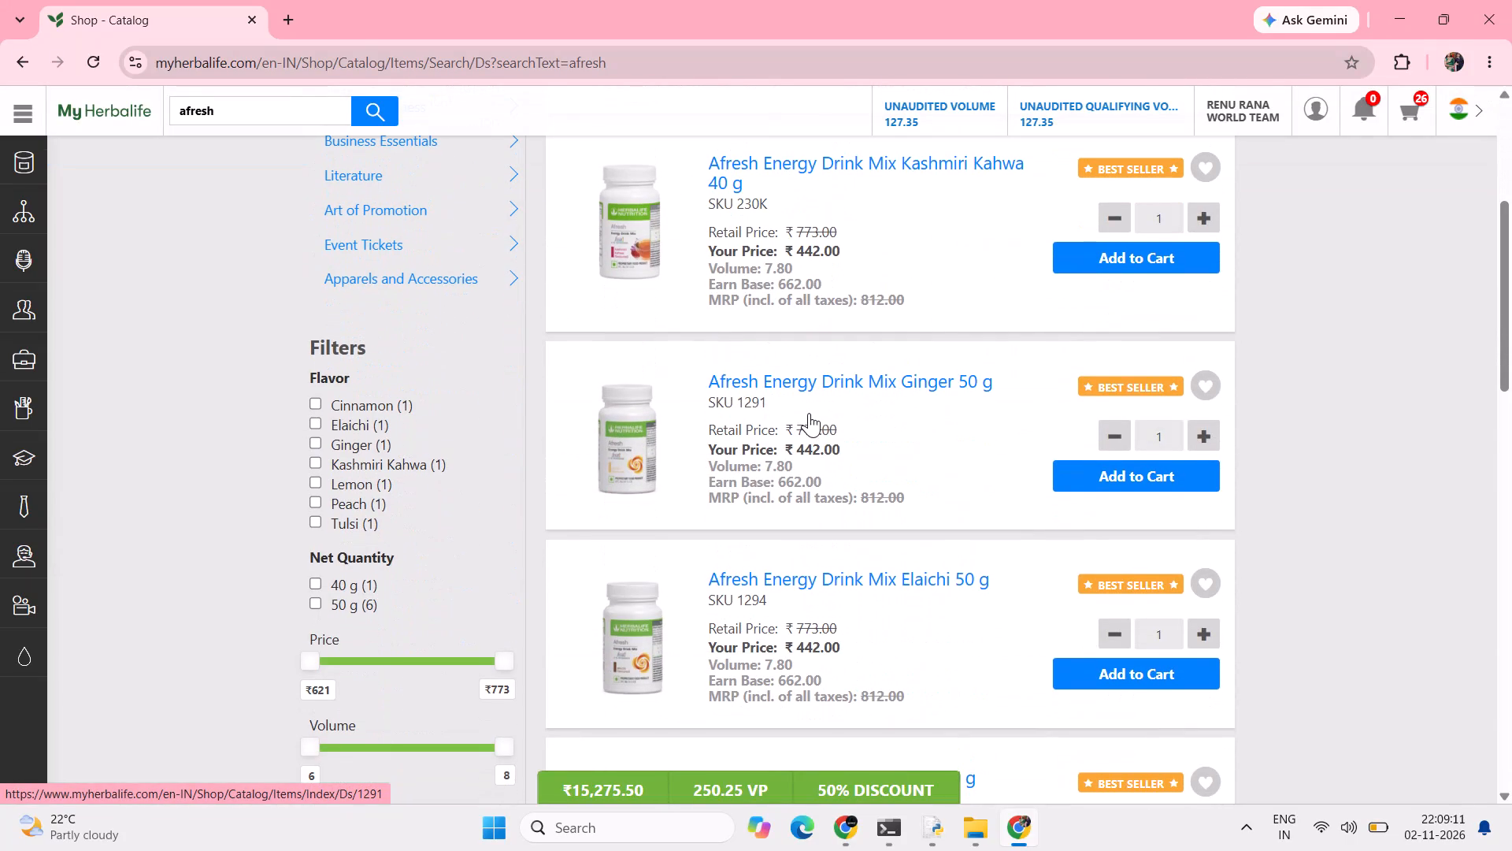
click(1206, 437)
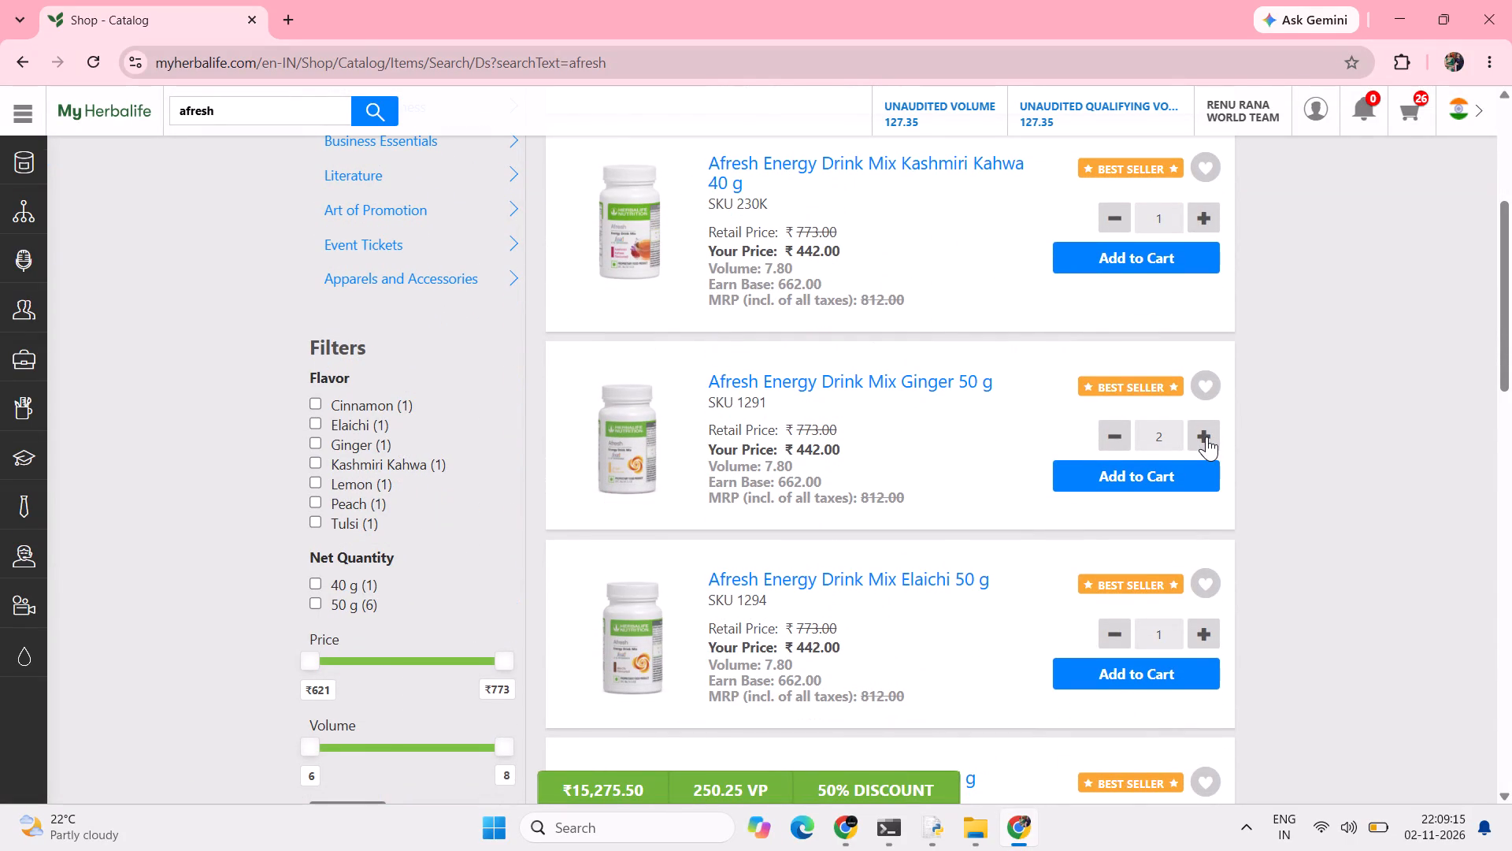
click(1206, 437)
click(1206, 437)
click(1206, 437)
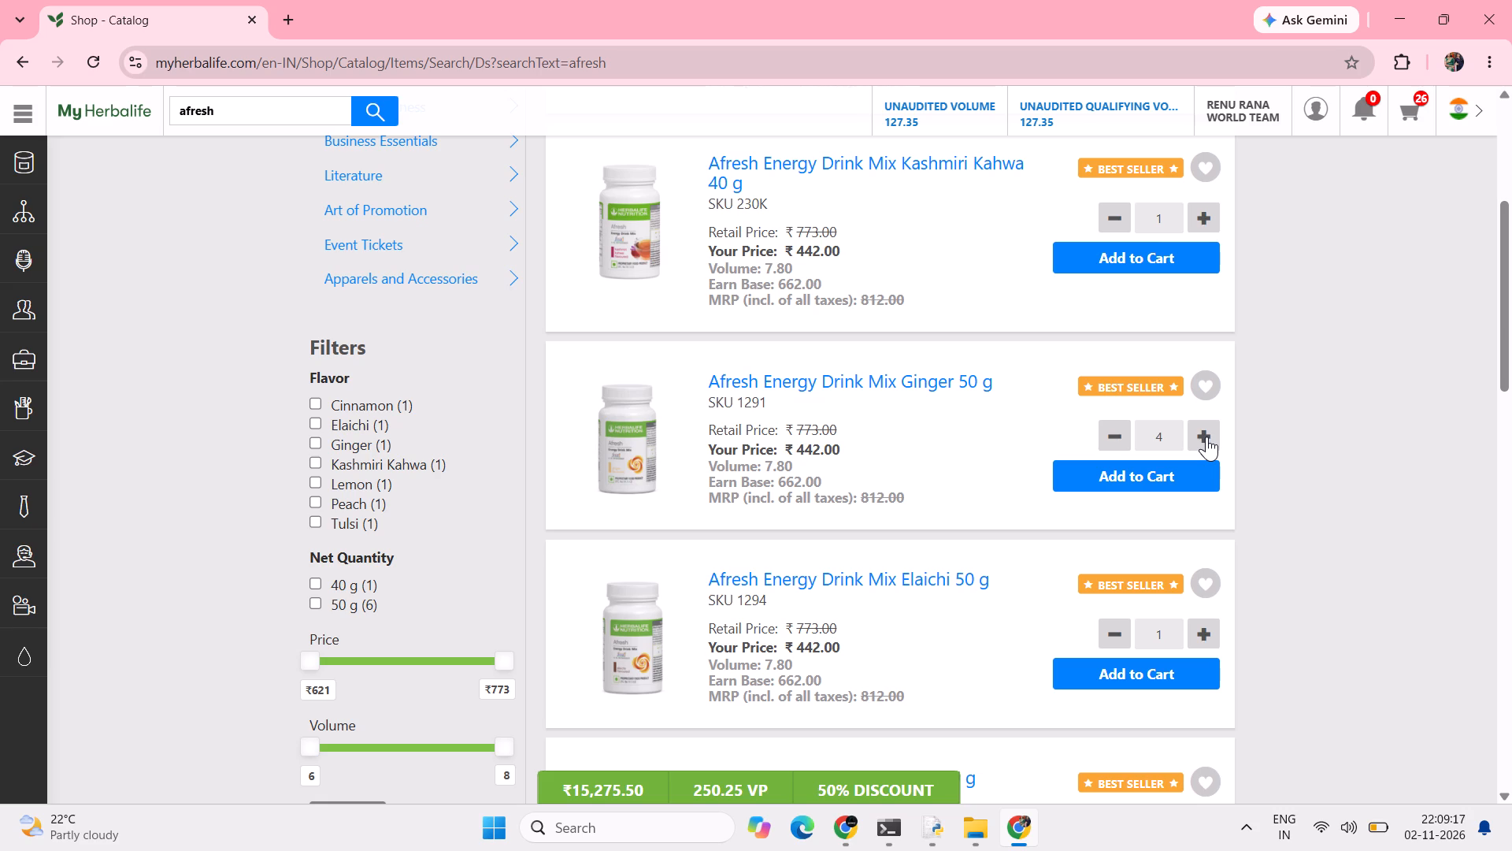
triple_click(1206, 437)
click(1206, 437)
click(1110, 440)
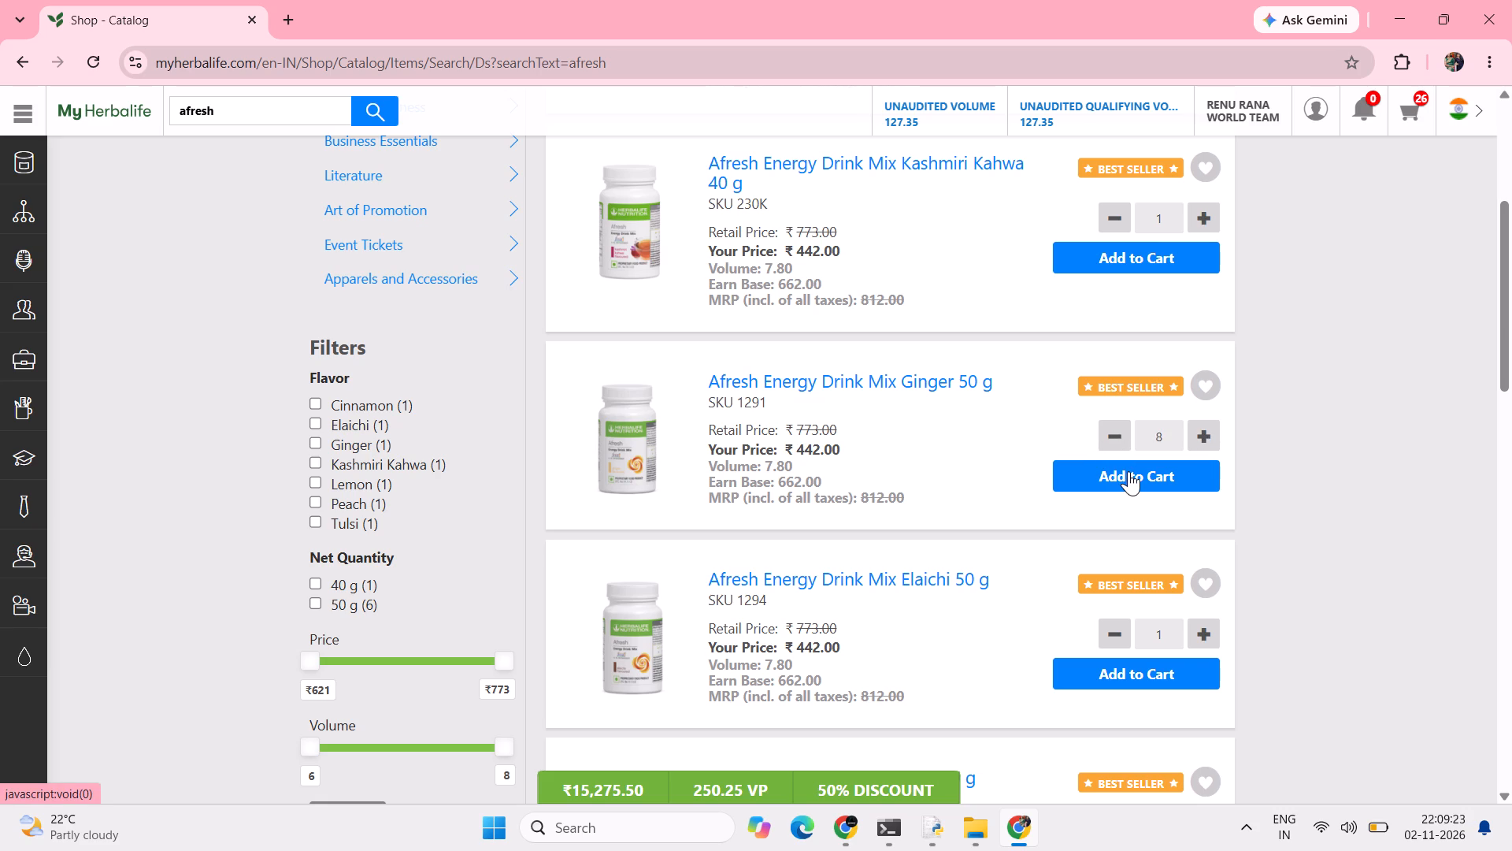
click(1128, 471)
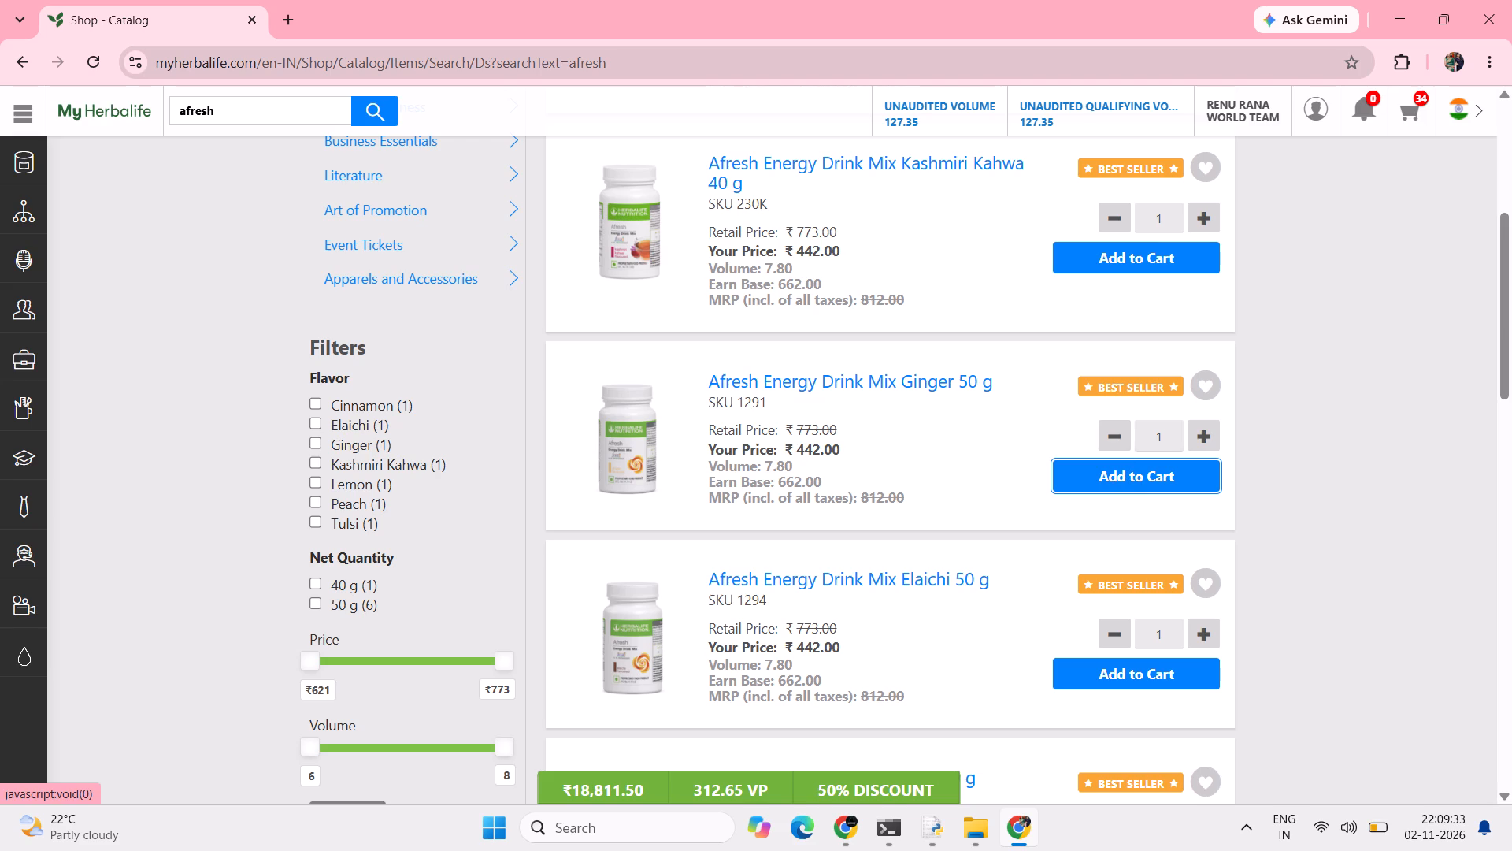
Open the shopping cart, set the quantity of Afresh Energy Drink Mix Lemon 50 g to 8, and update that line.
triple_click(1414, 124)
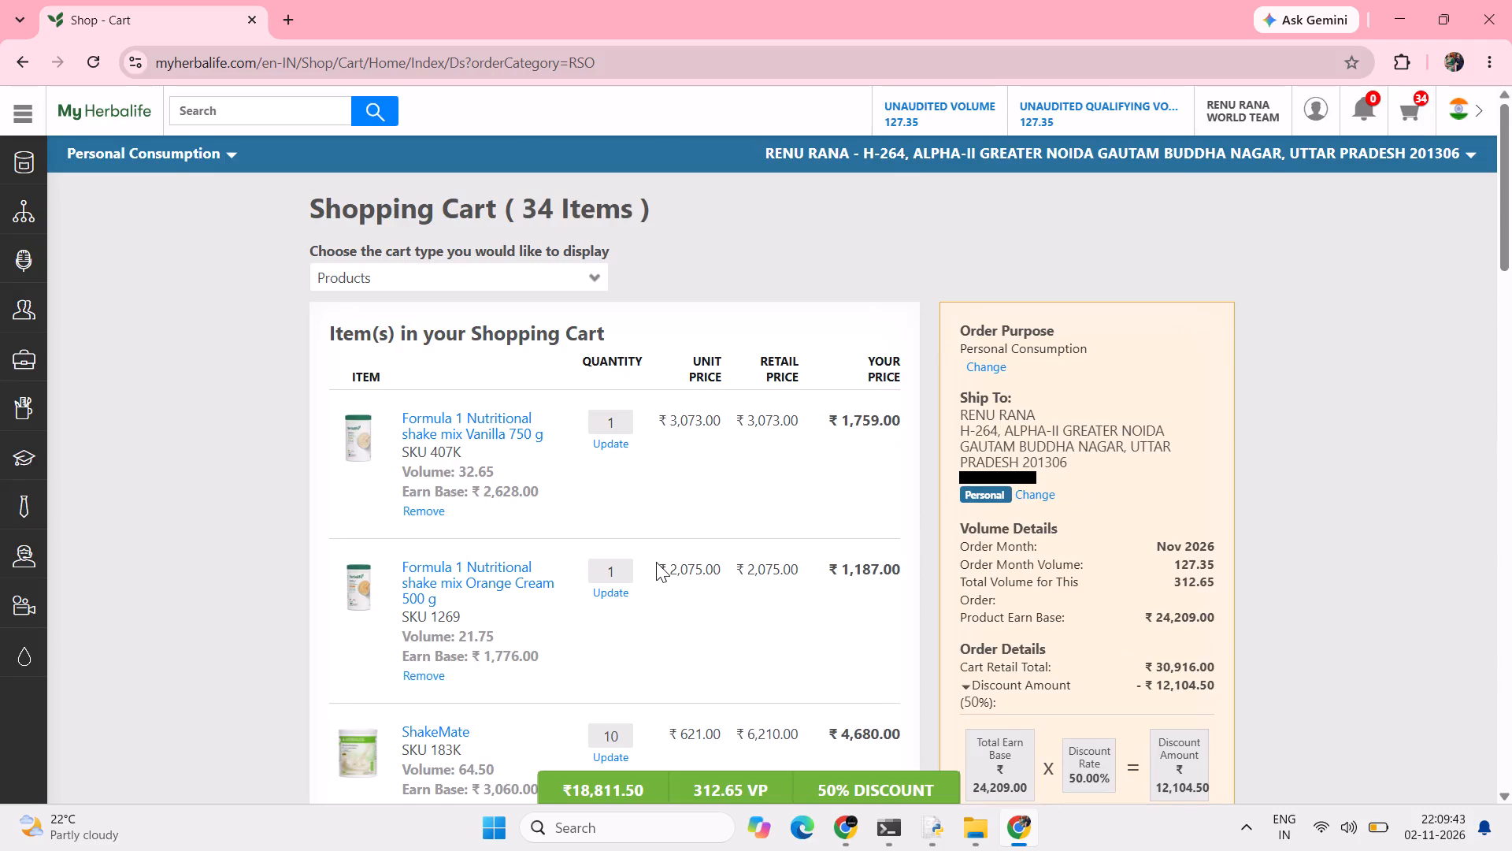
scroll(656, 562, down, 6)
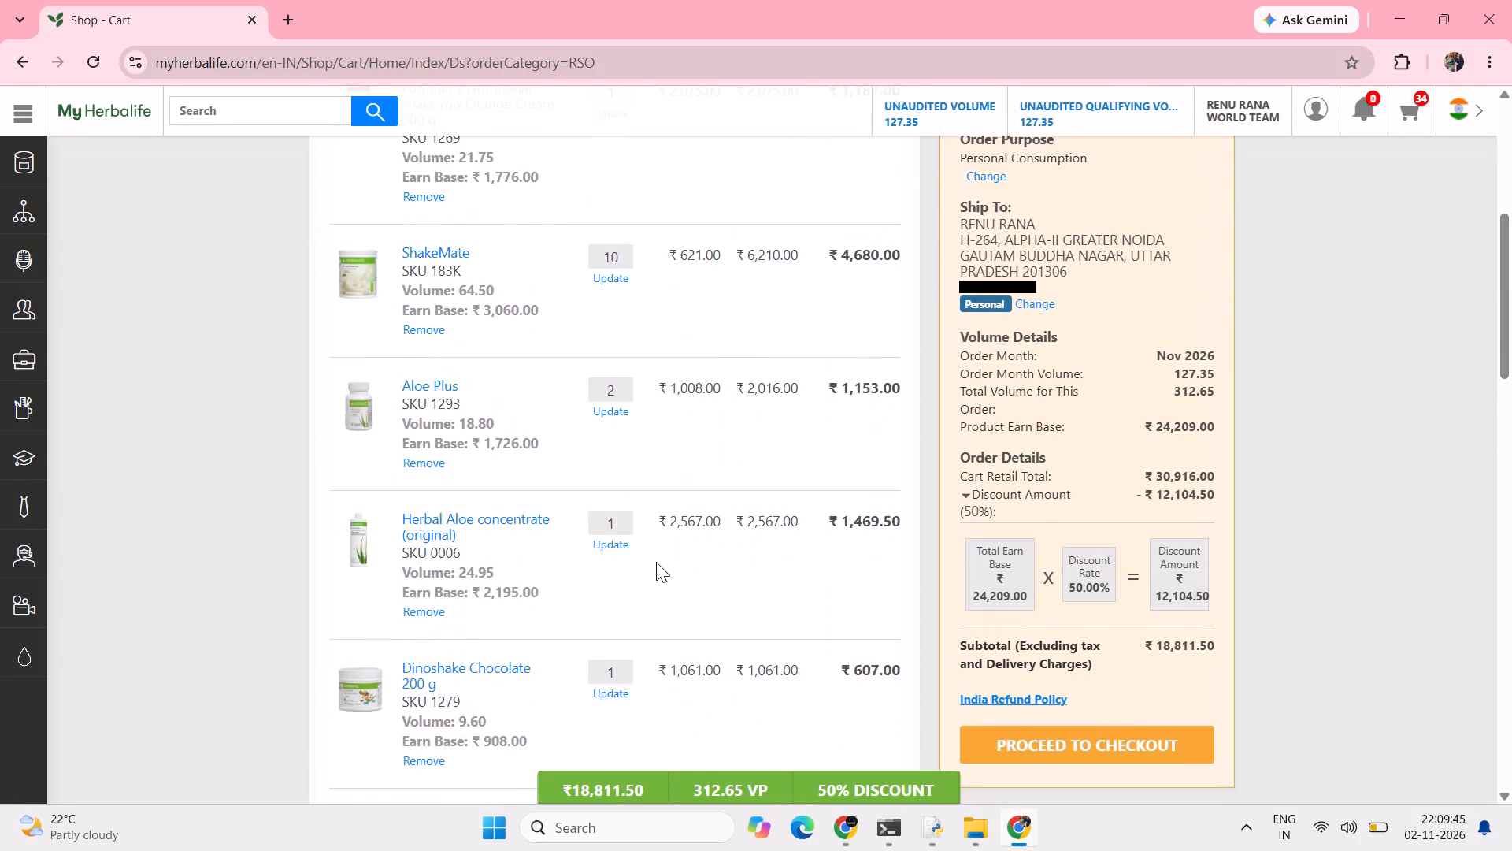
scroll(656, 562, down, 3)
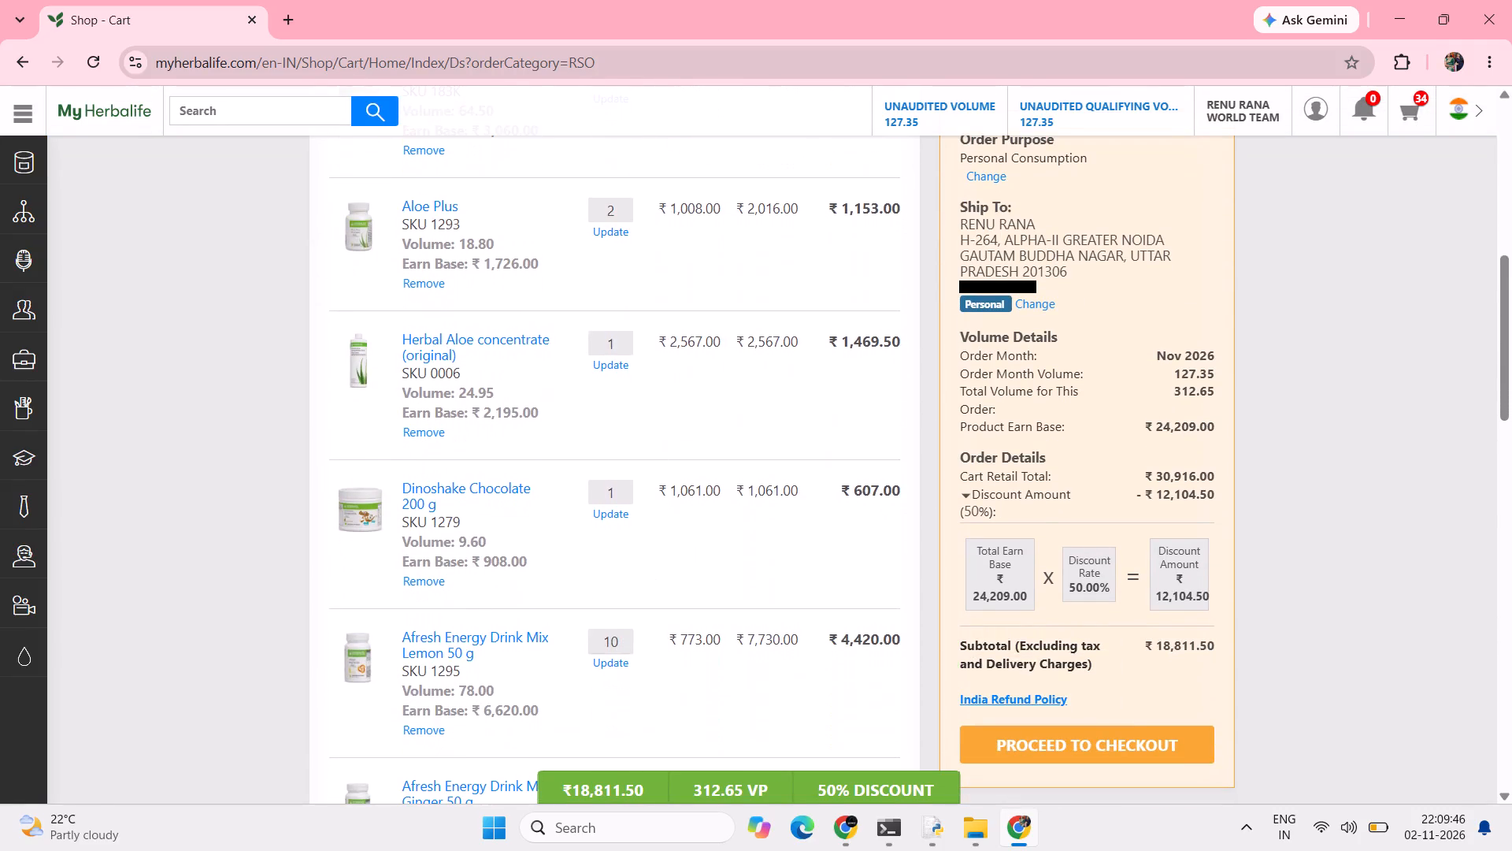
click(628, 639)
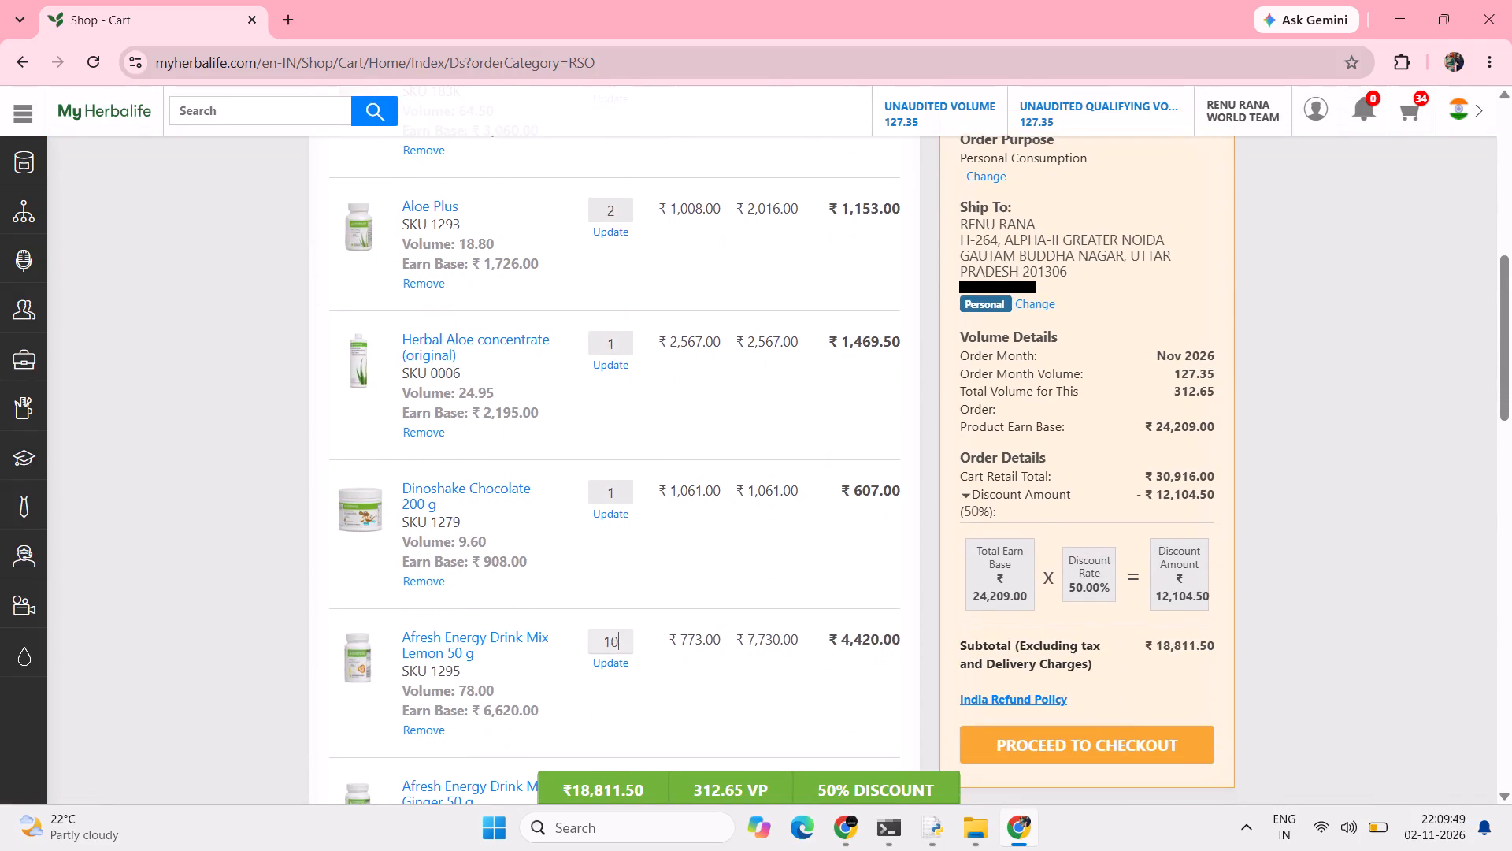
click(628, 639)
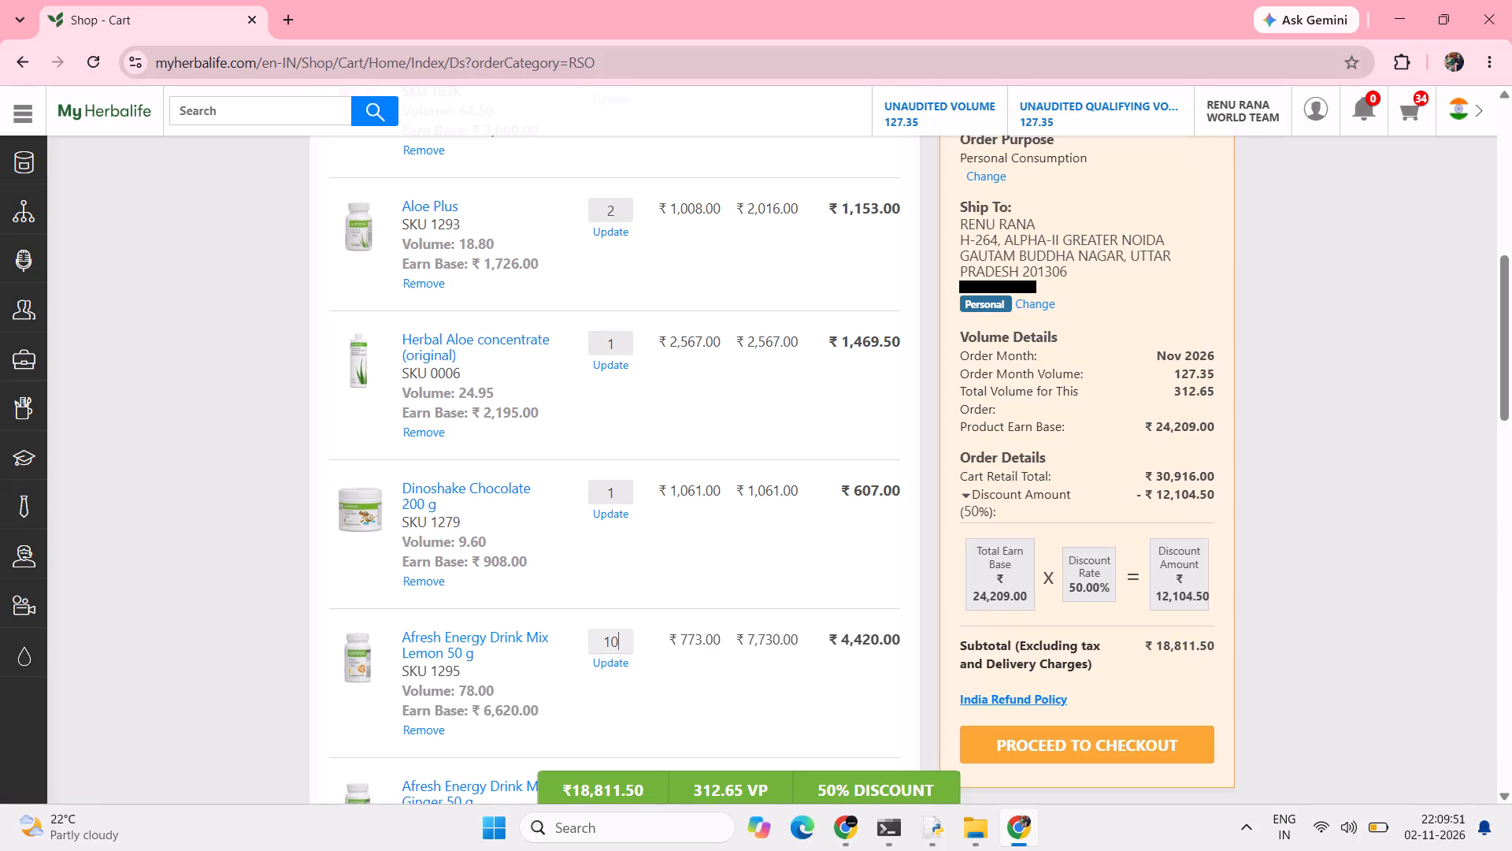
key(BackSpace)
key(BackSpace)
key(8)
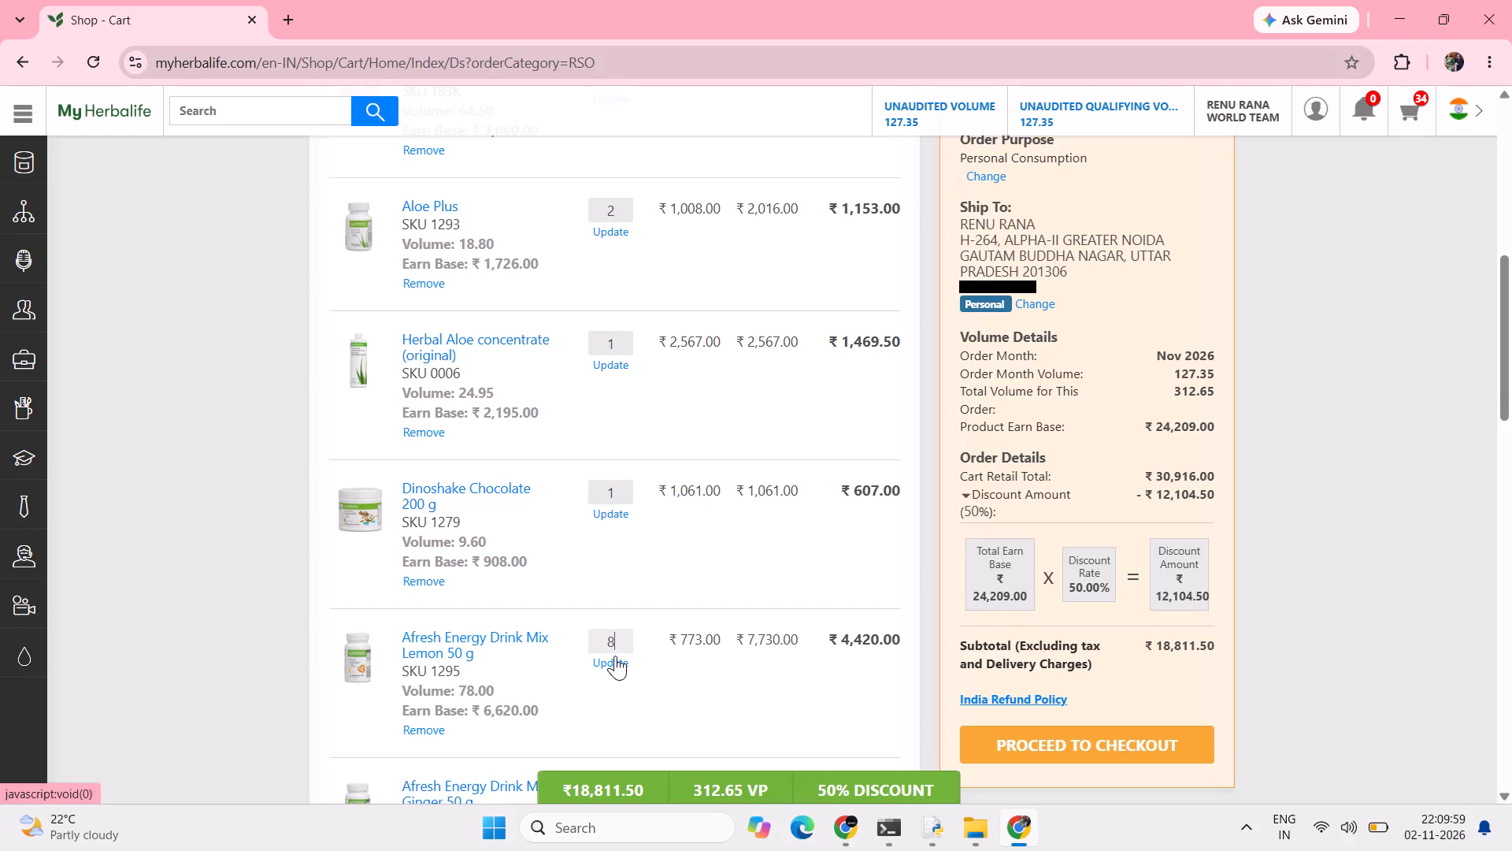
click(614, 667)
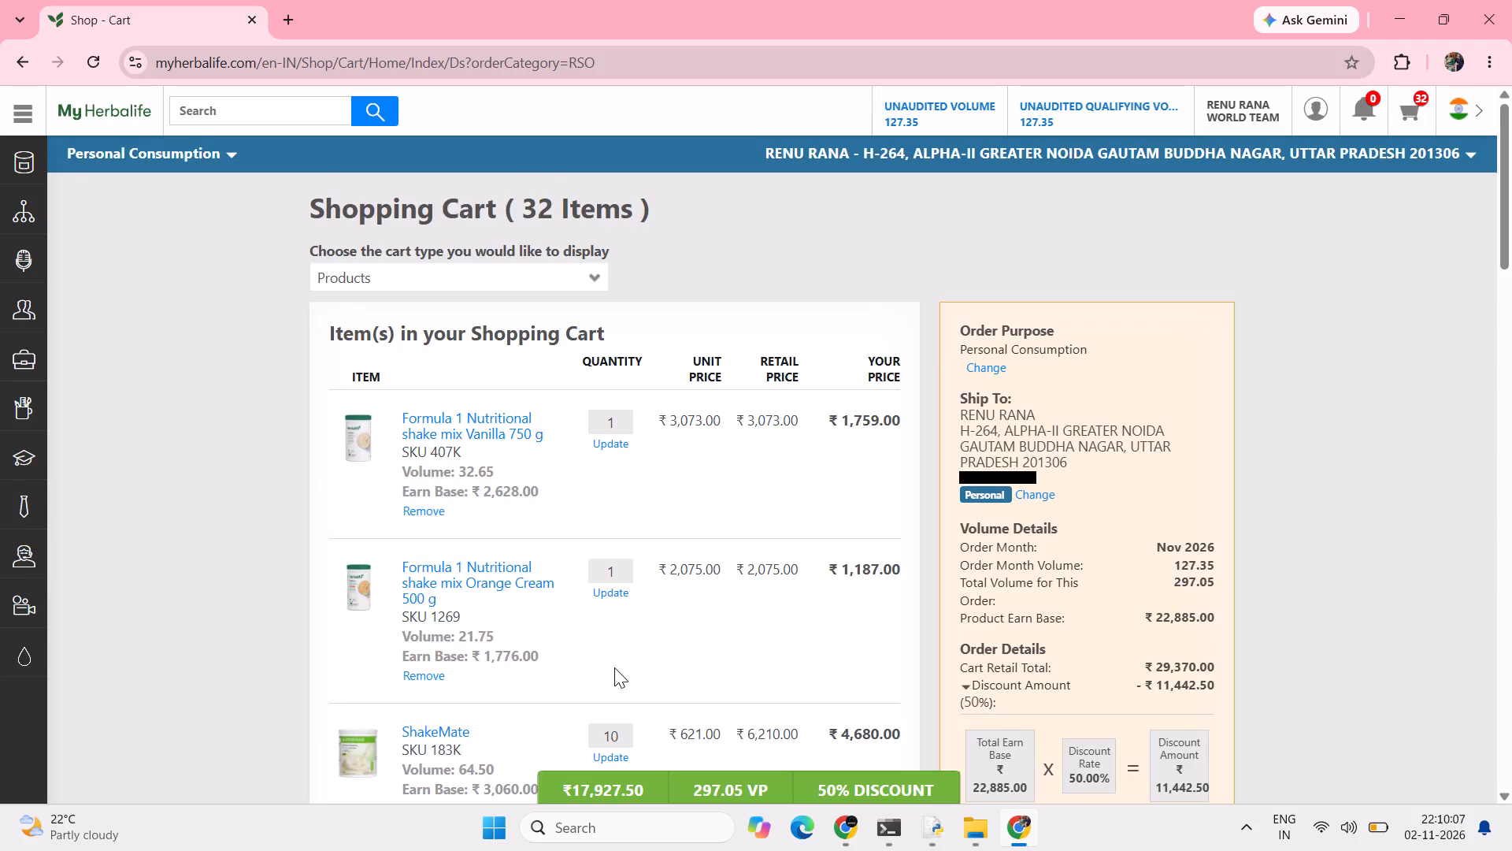
Set the quantity of ShakeMate to 11 and update the cart.
scroll(619, 653, down, 3)
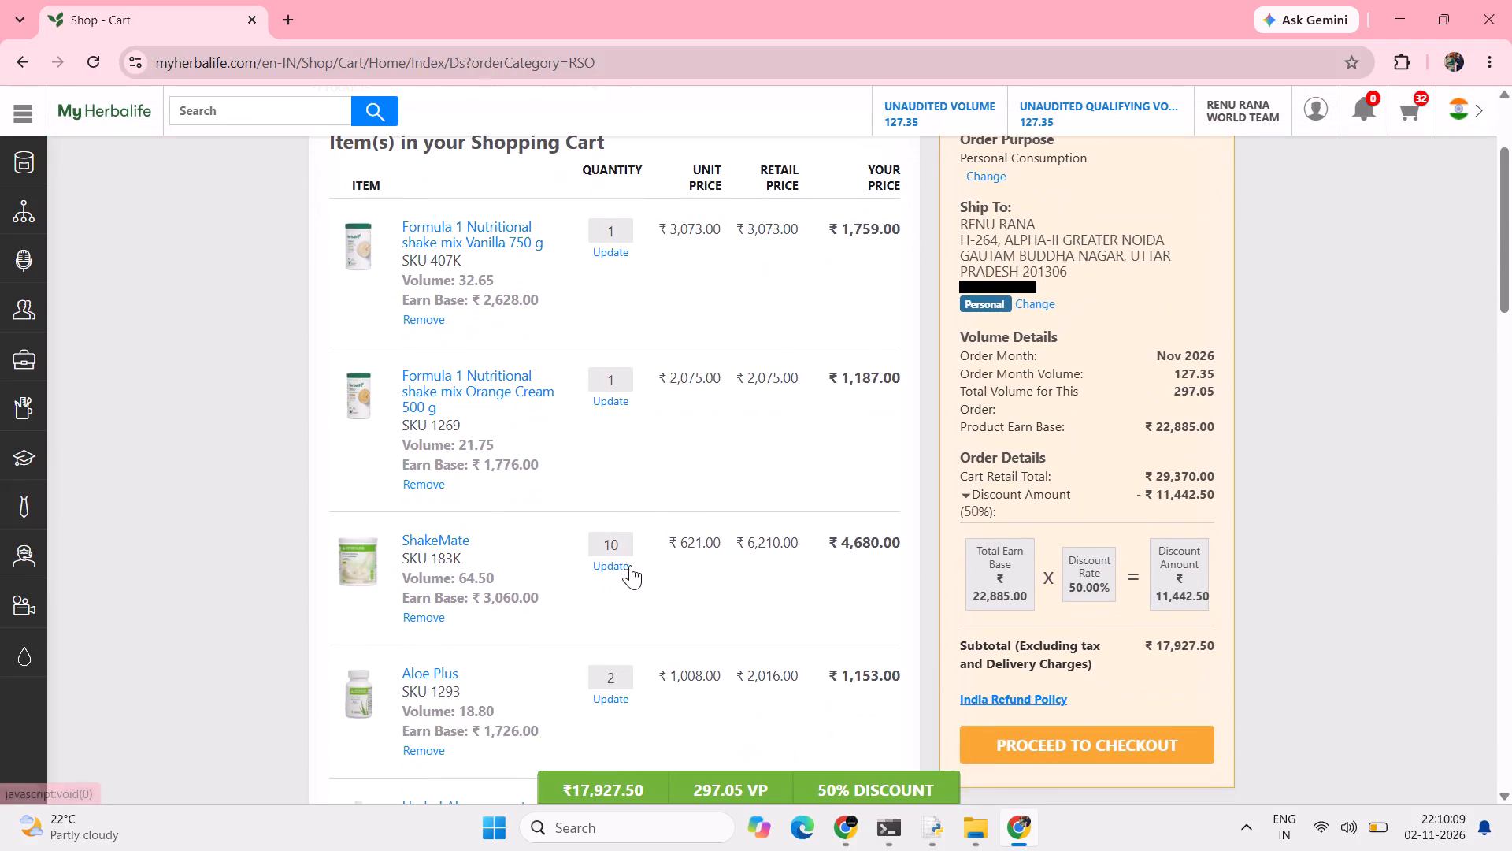
click(621, 544)
key(BackSpace)
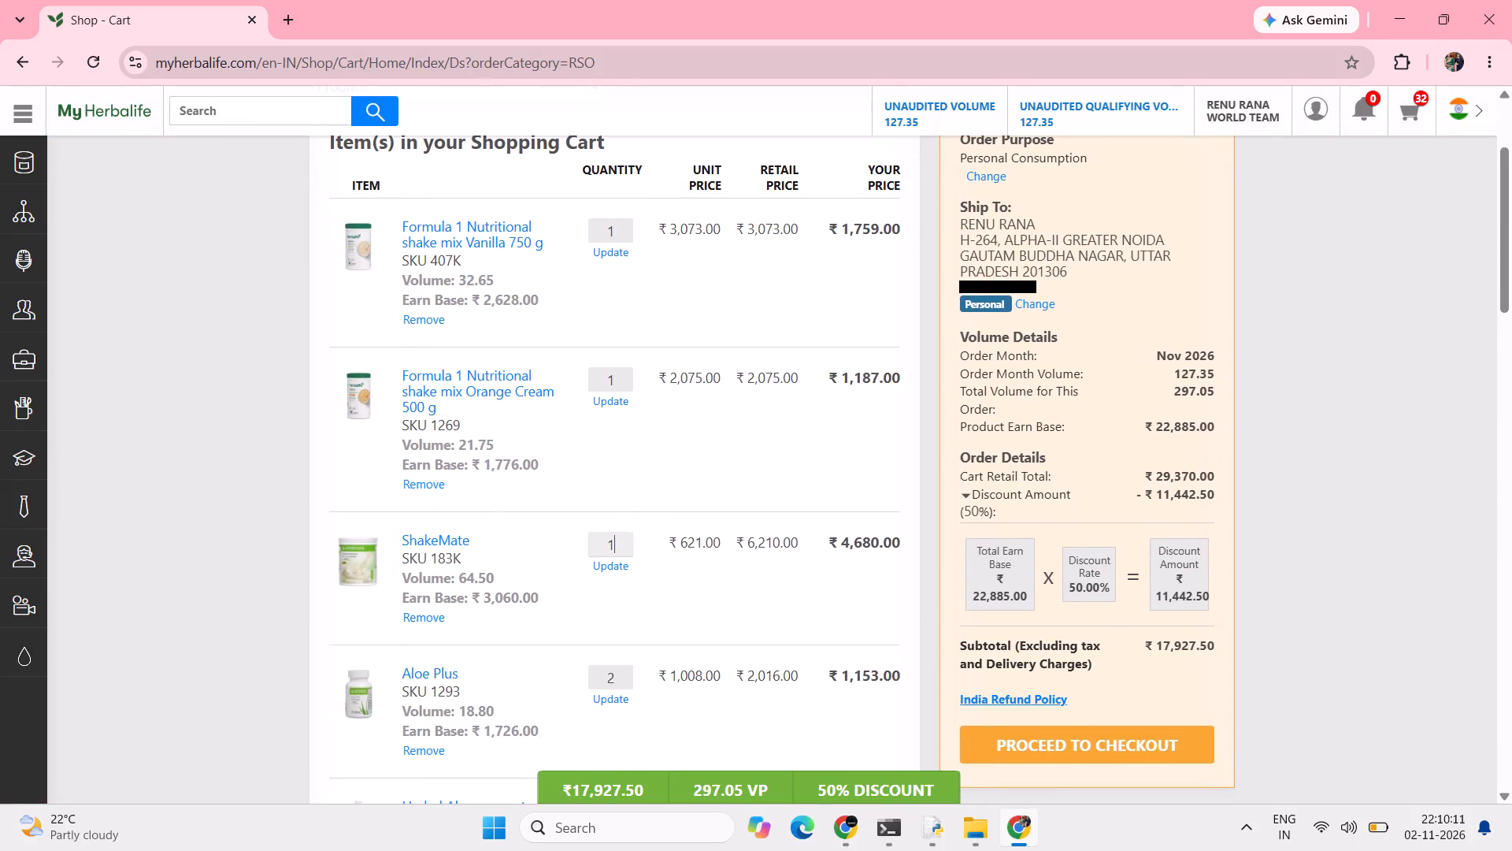
key(1)
click(606, 564)
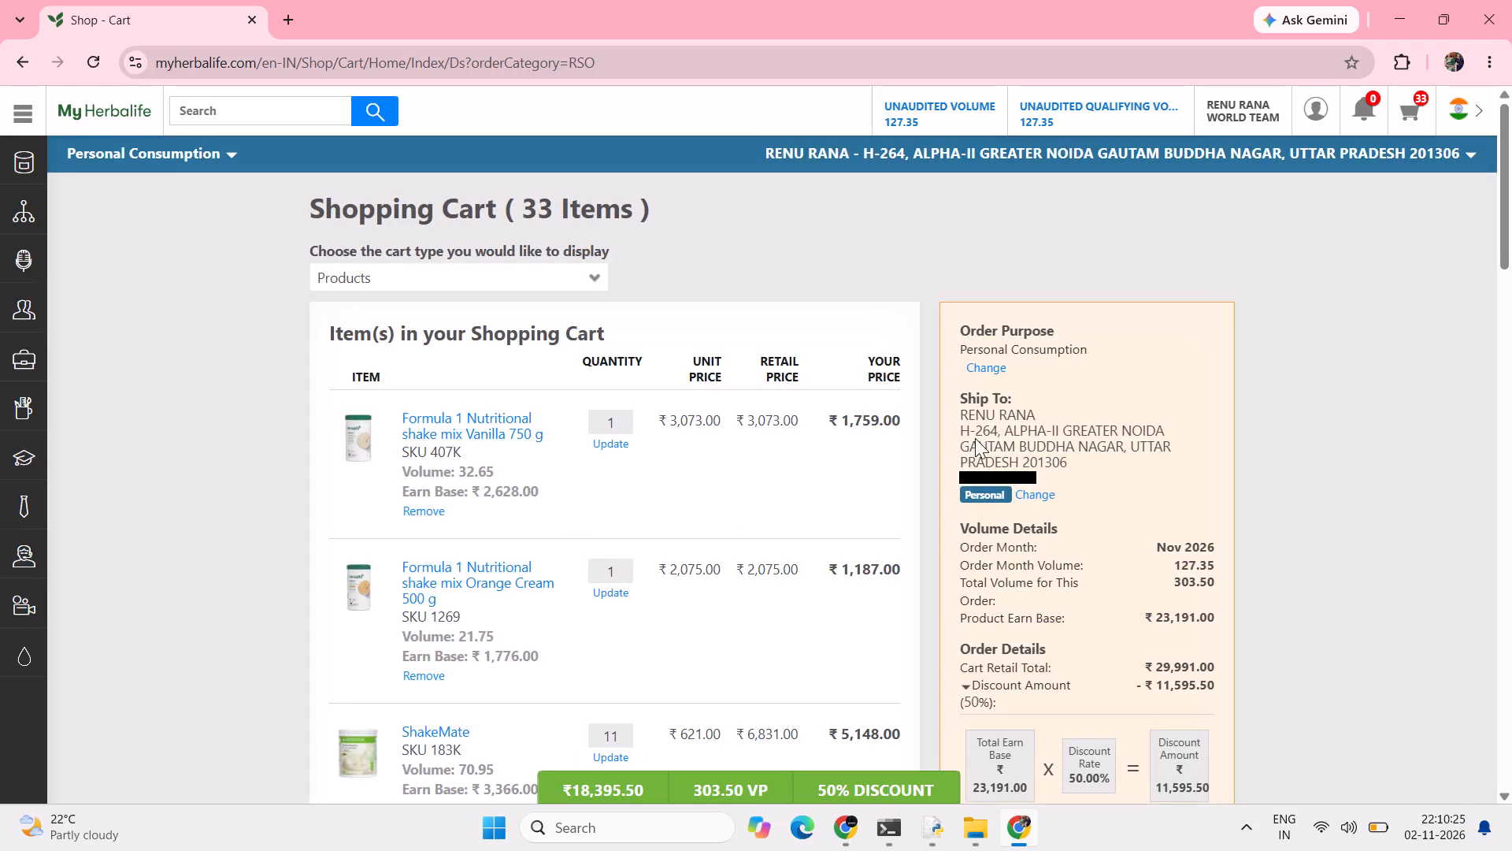
Reload the shopping cart and review the first products, their quantities and the order subtotal.
click(1414, 116)
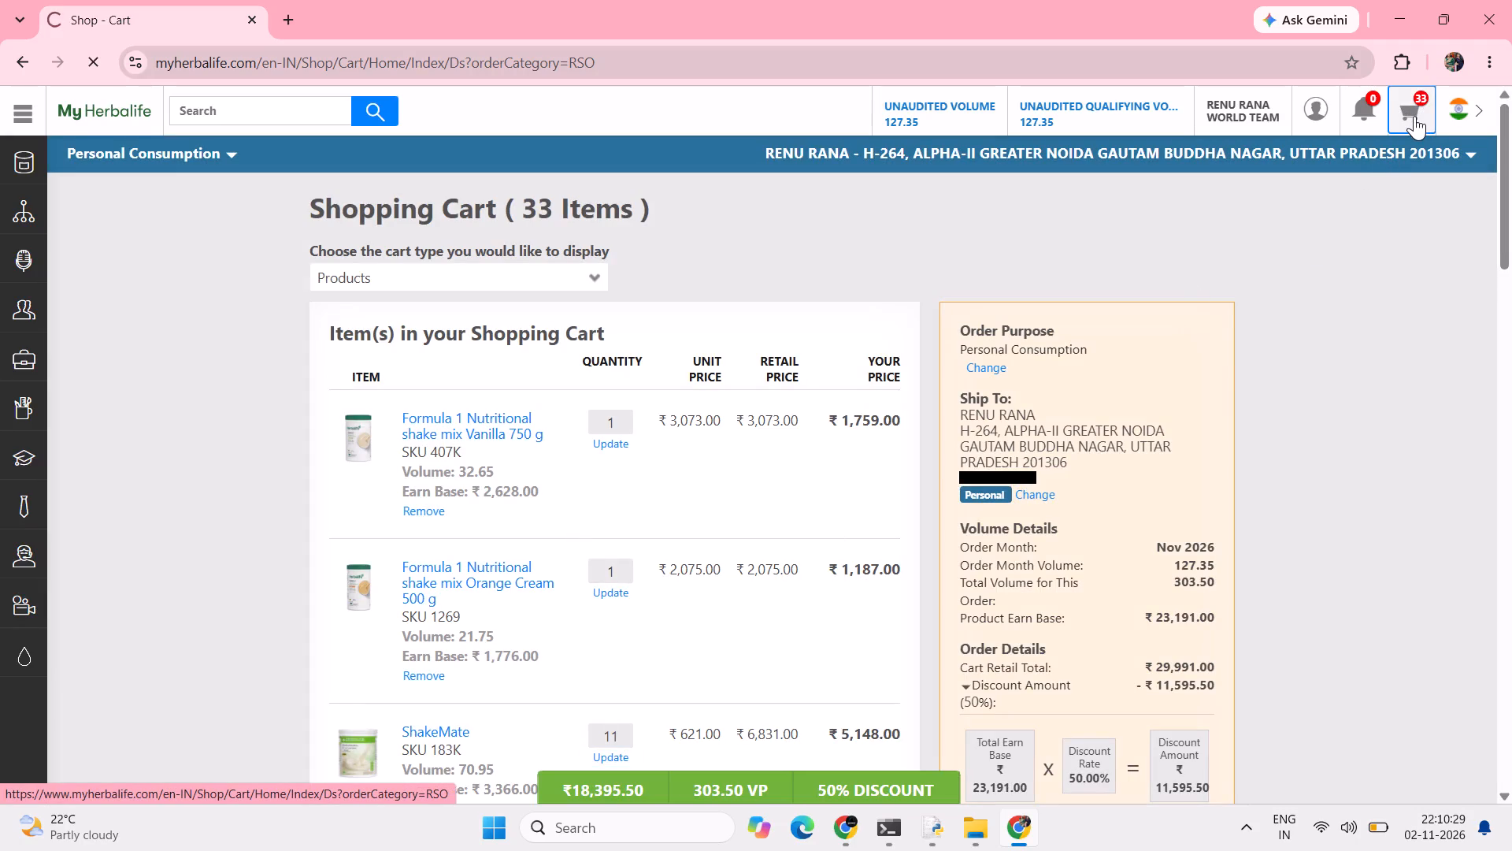
double_click(1414, 116)
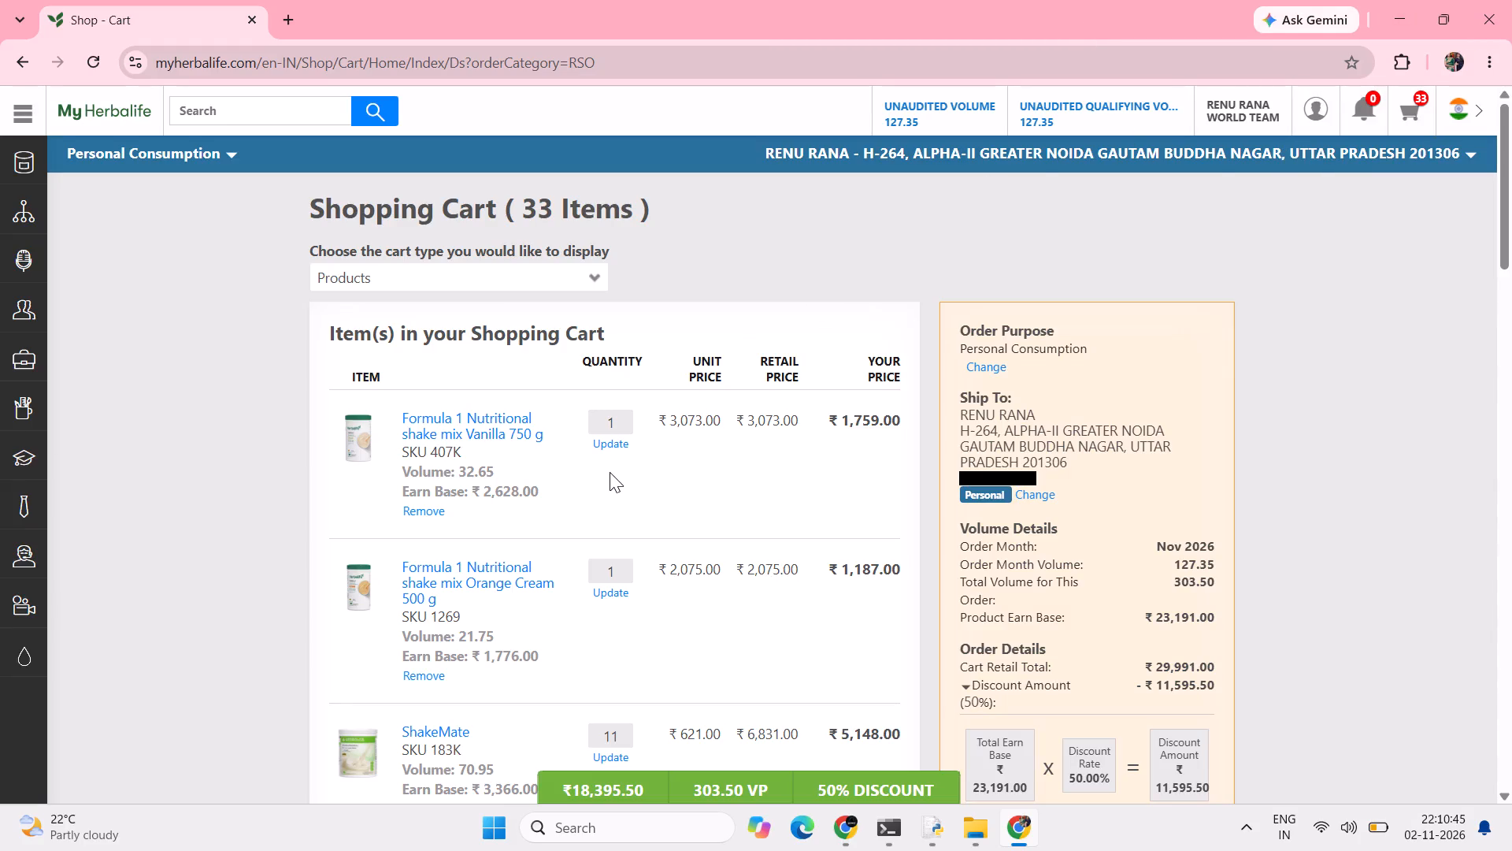
scroll(610, 472, down, 1)
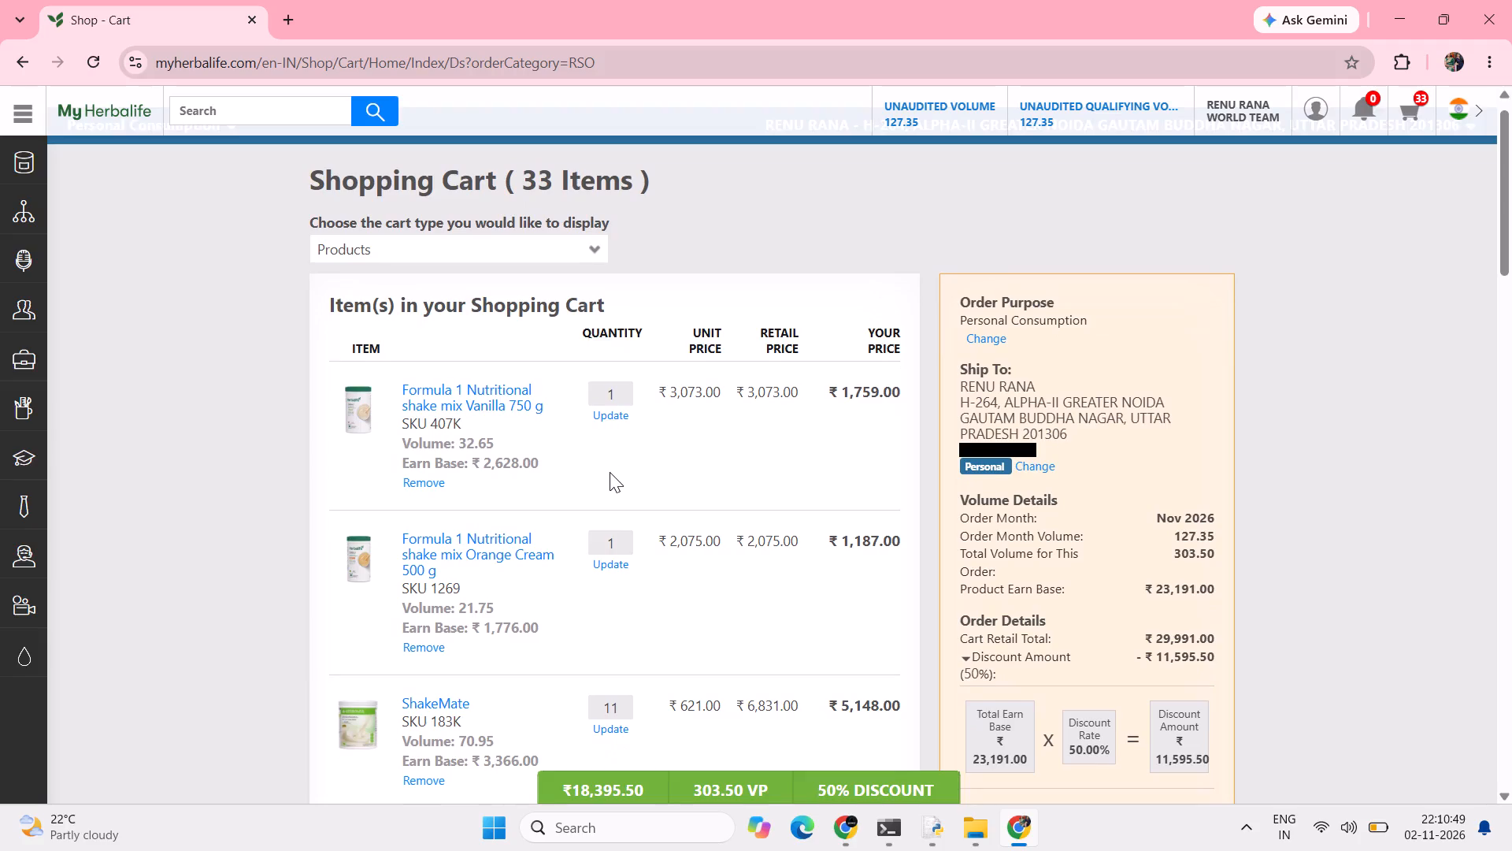
scroll(610, 472, down, 3)
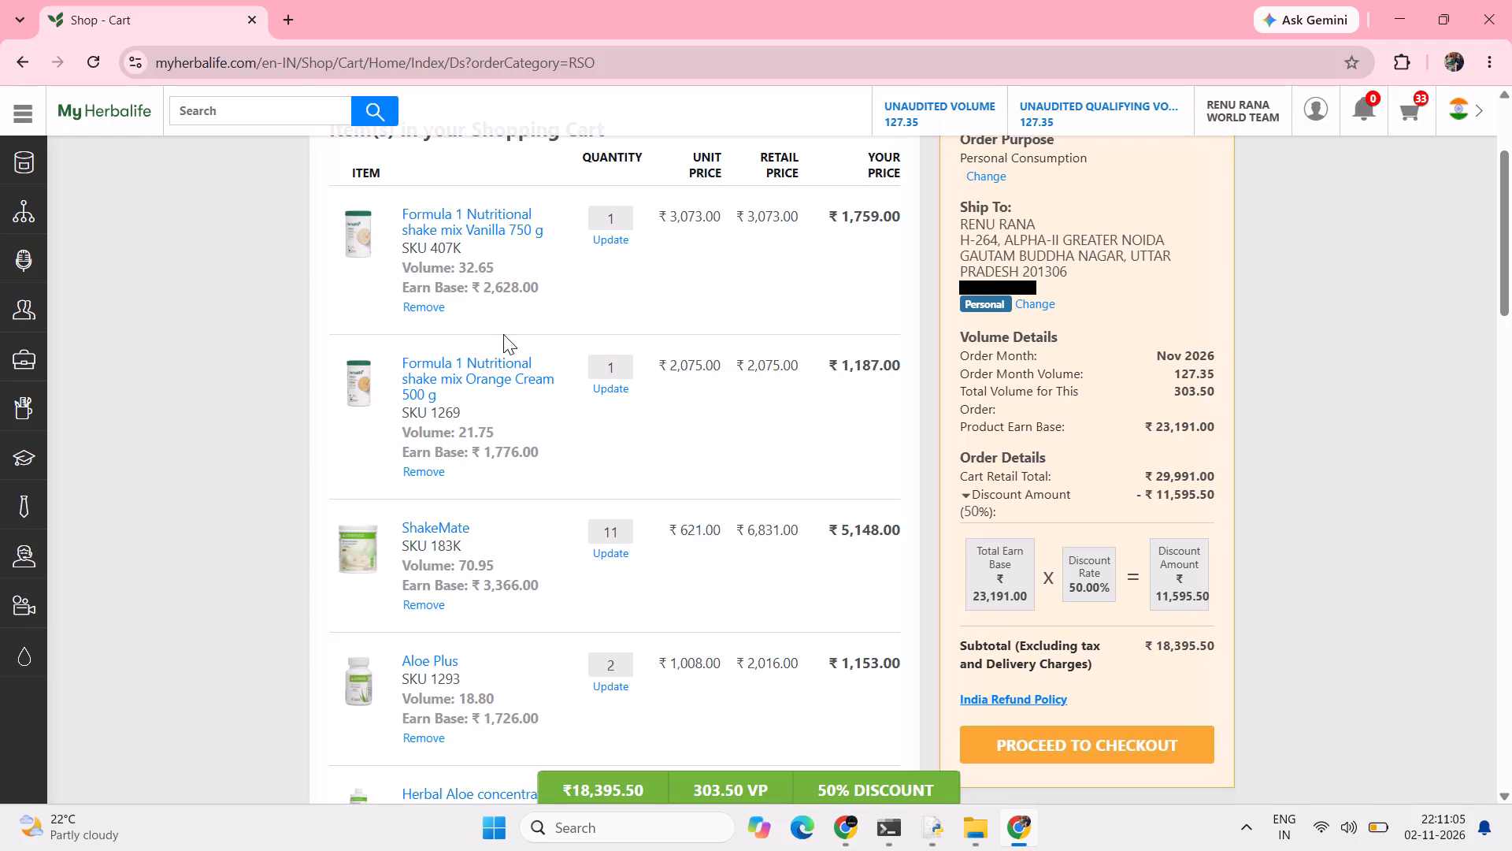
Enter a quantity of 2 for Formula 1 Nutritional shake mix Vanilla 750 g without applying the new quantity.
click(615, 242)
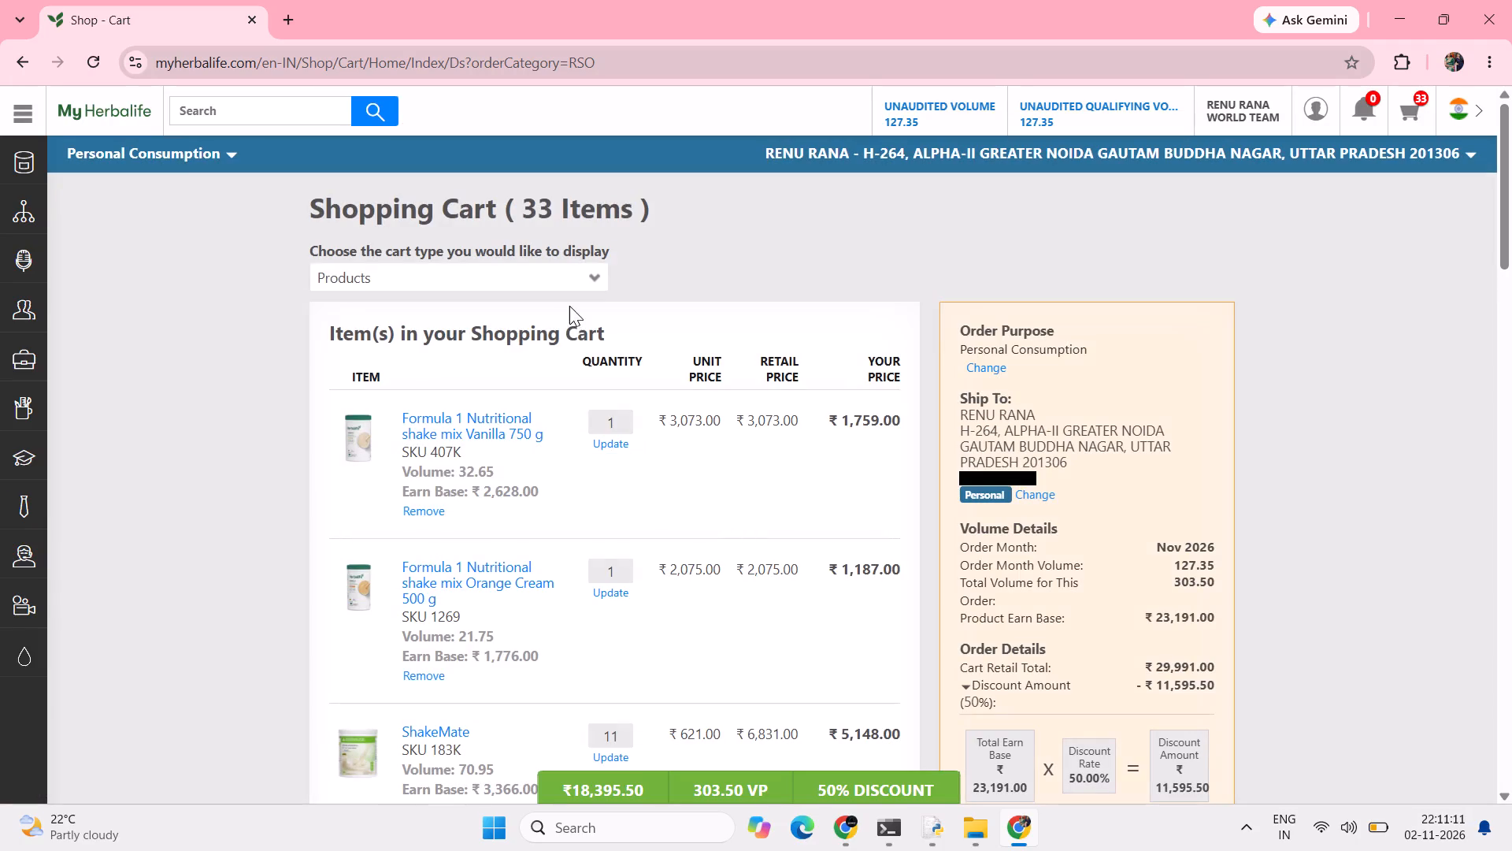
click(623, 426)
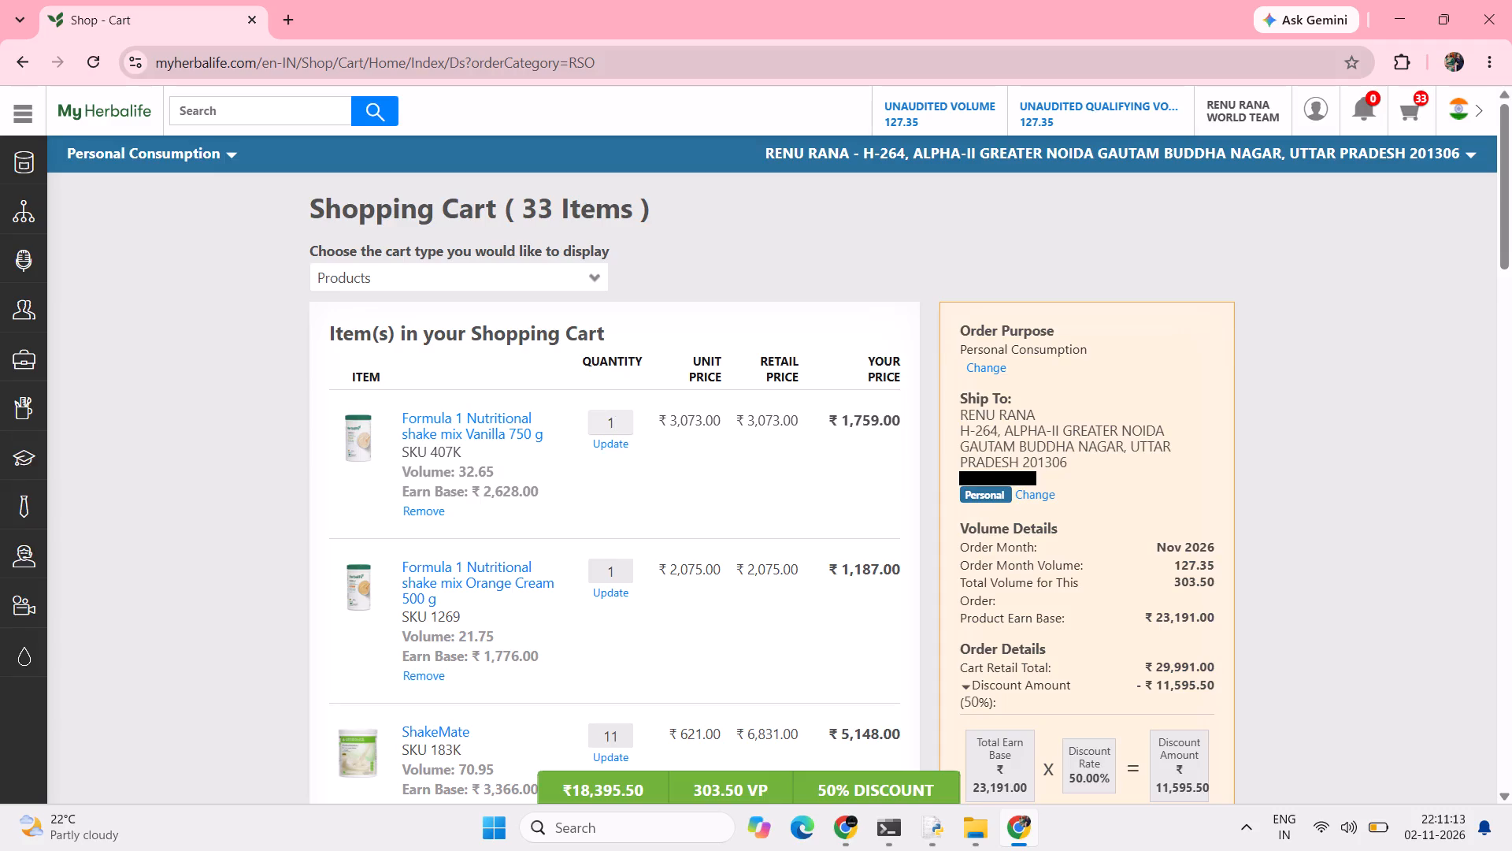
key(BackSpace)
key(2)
Set the quantity of Formula 1 Nutritional shake mix Orange Cream 500 g to 2 and update that line.
scroll(508, 474, down, 1)
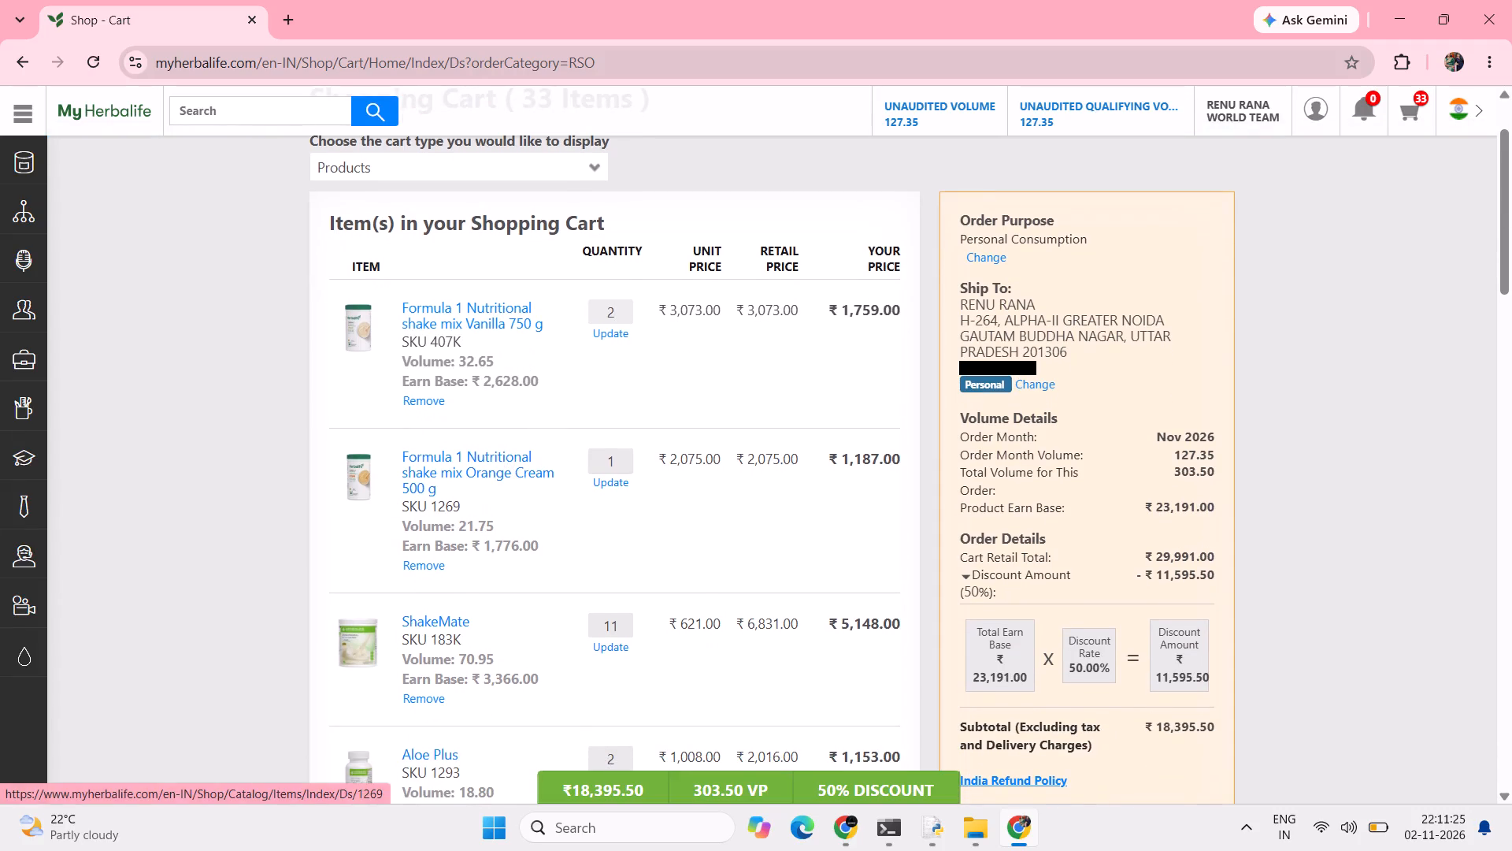
click(624, 459)
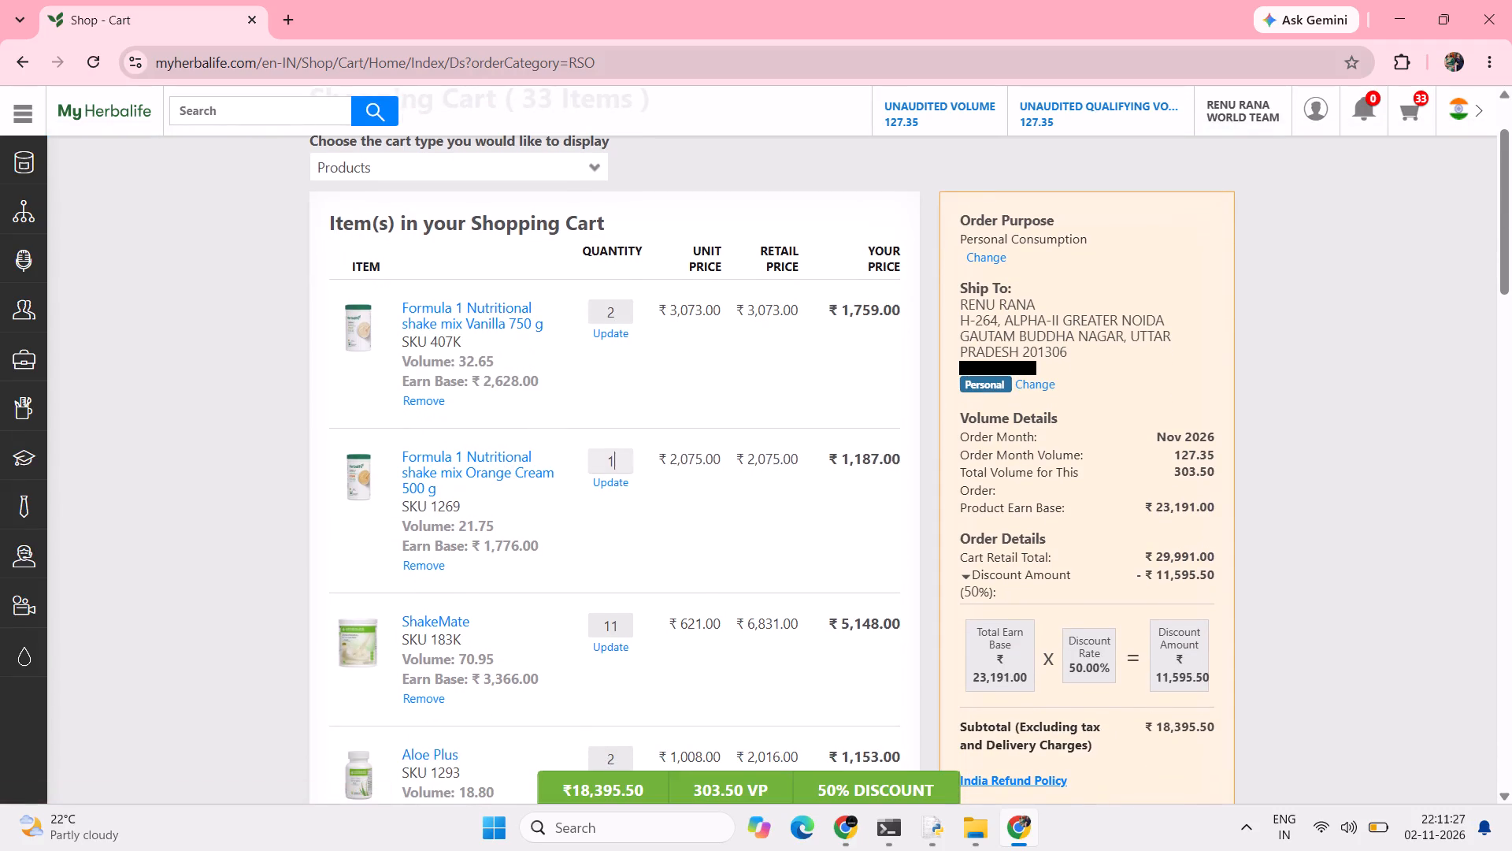
key(BackSpace)
key(2)
click(618, 485)
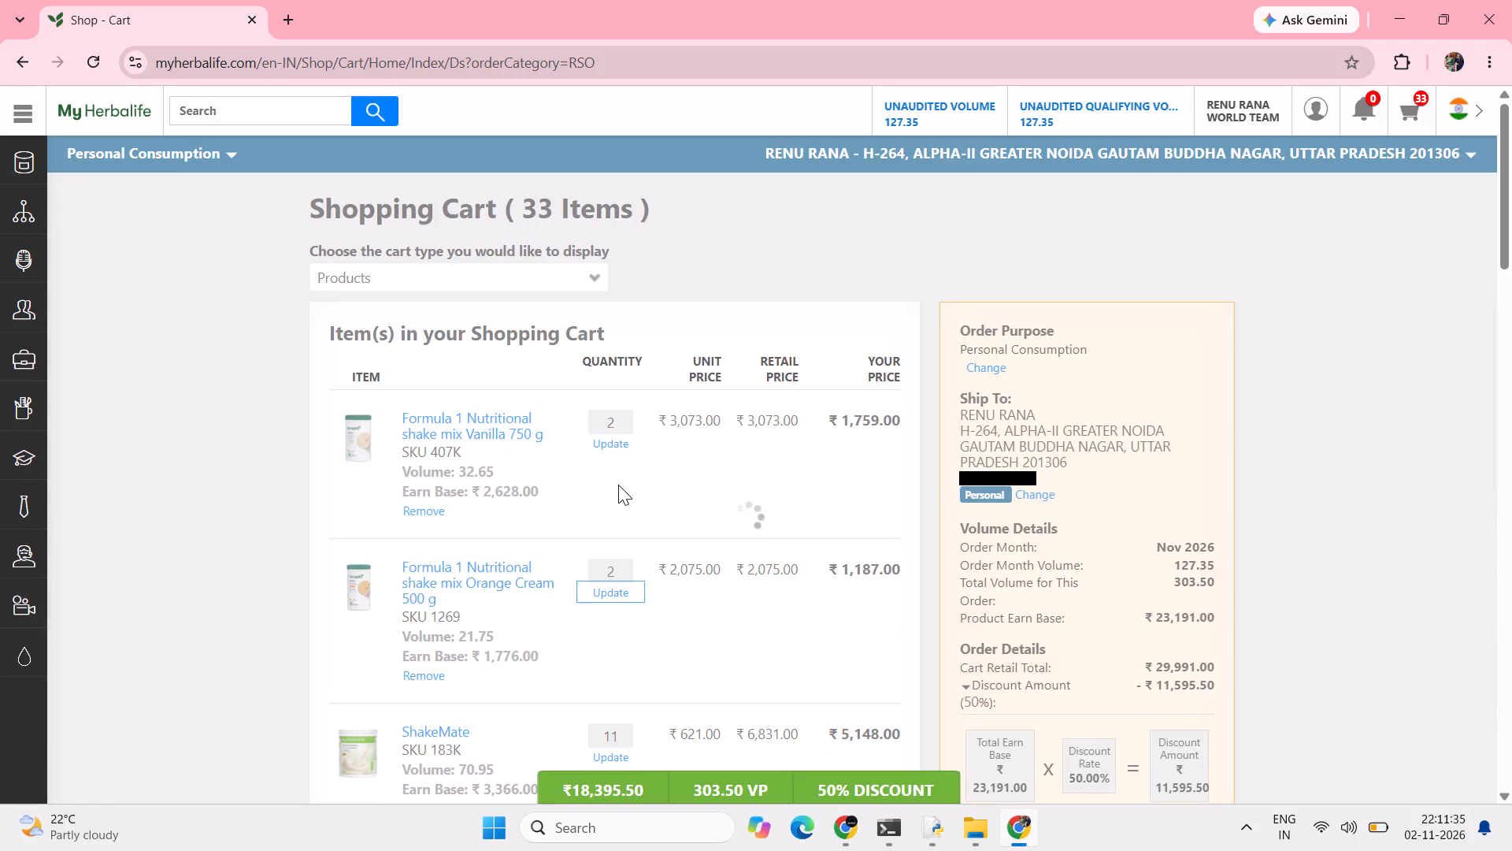
Remove Formula 1 Nutritional shake mix Vanilla 750 g from the shopping cart.
click(428, 514)
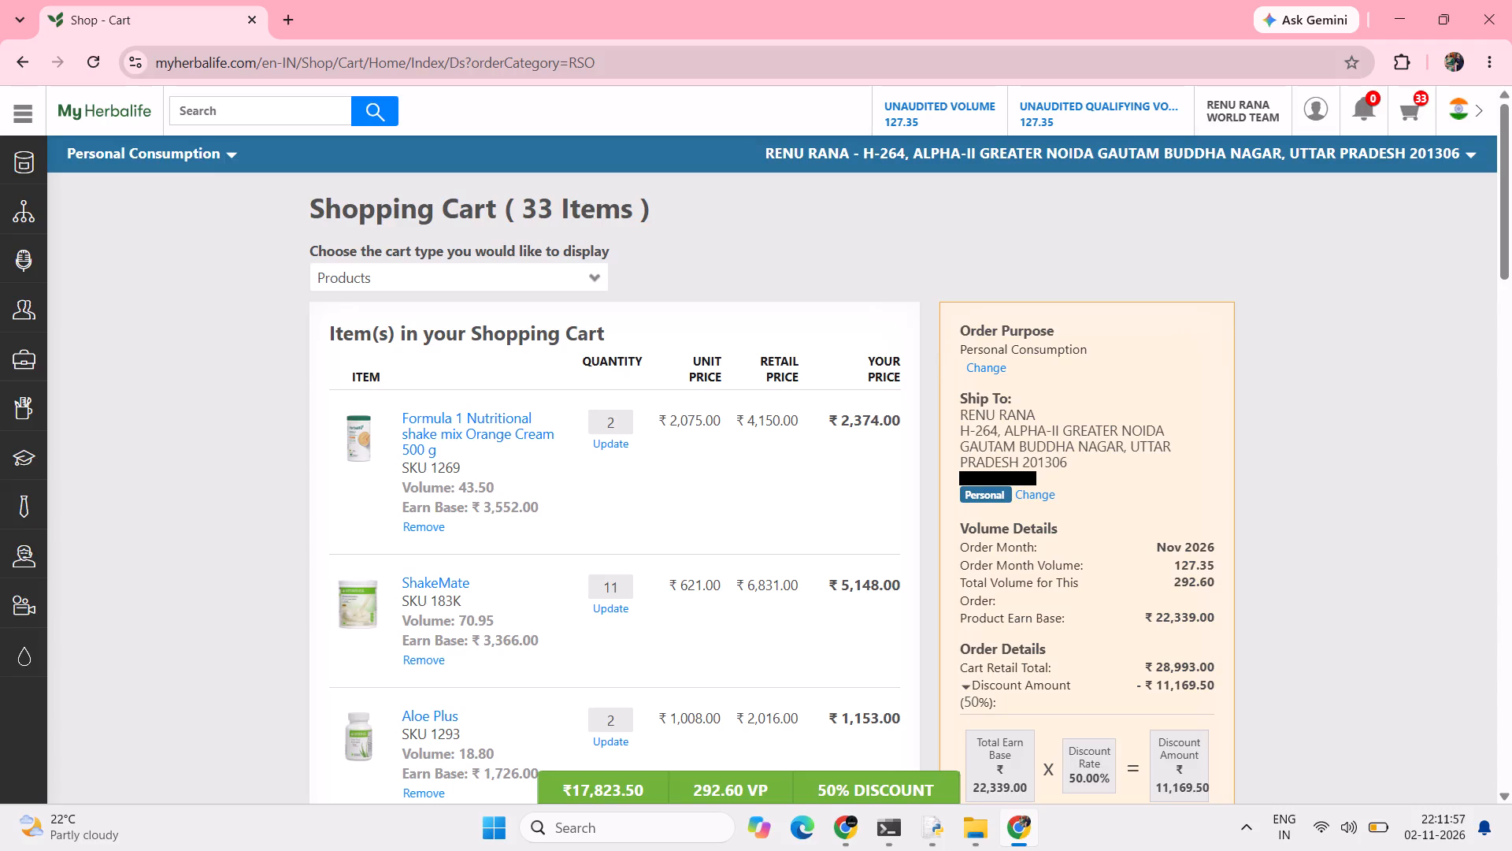
Review all remaining cart products with their quantities, the subtotal and the total volume.
scroll(480, 531, down, 1)
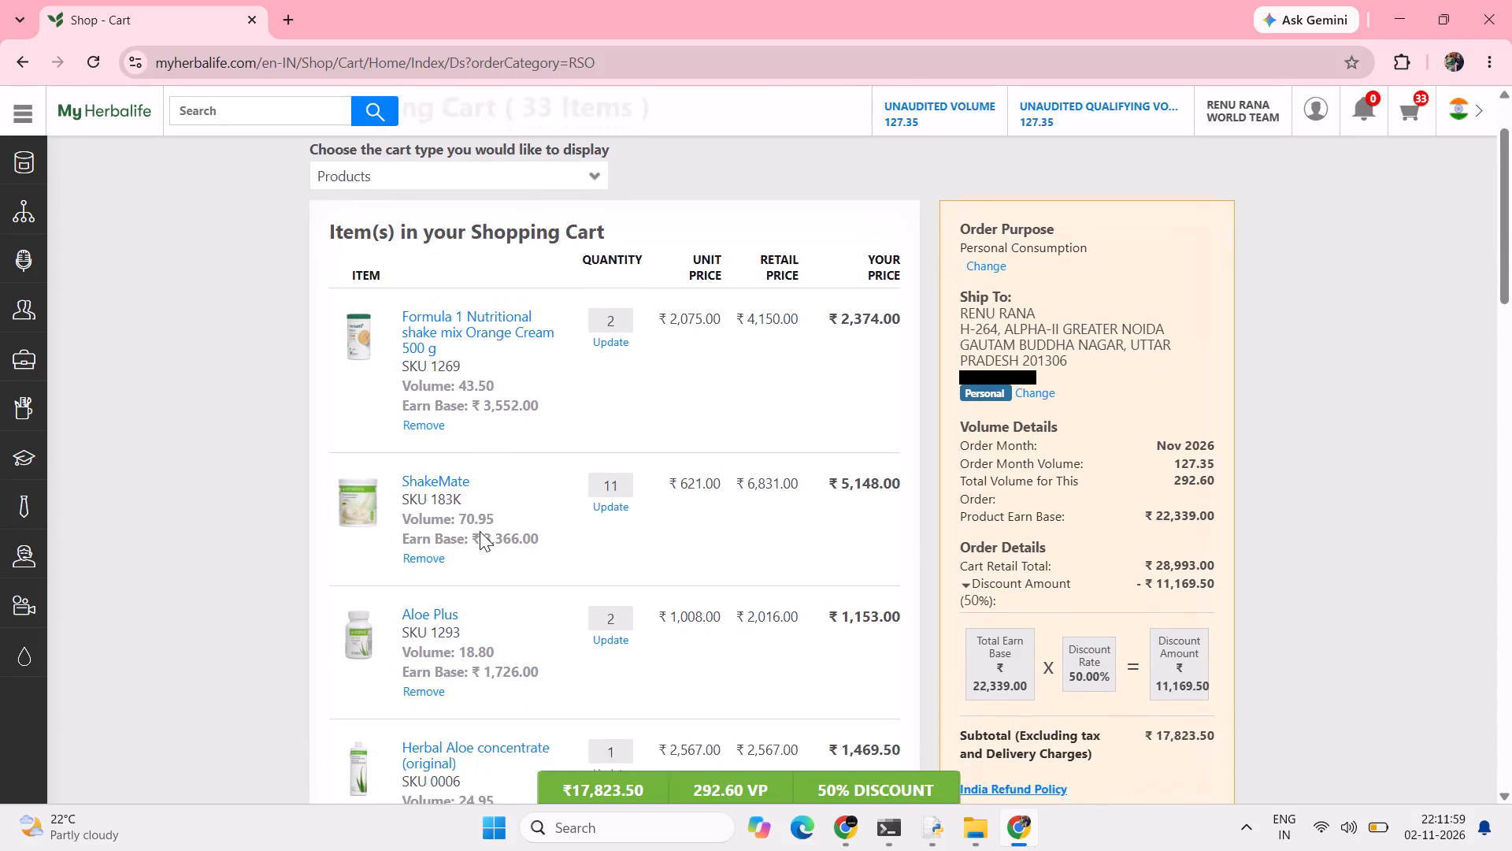
scroll(480, 531, down, 2)
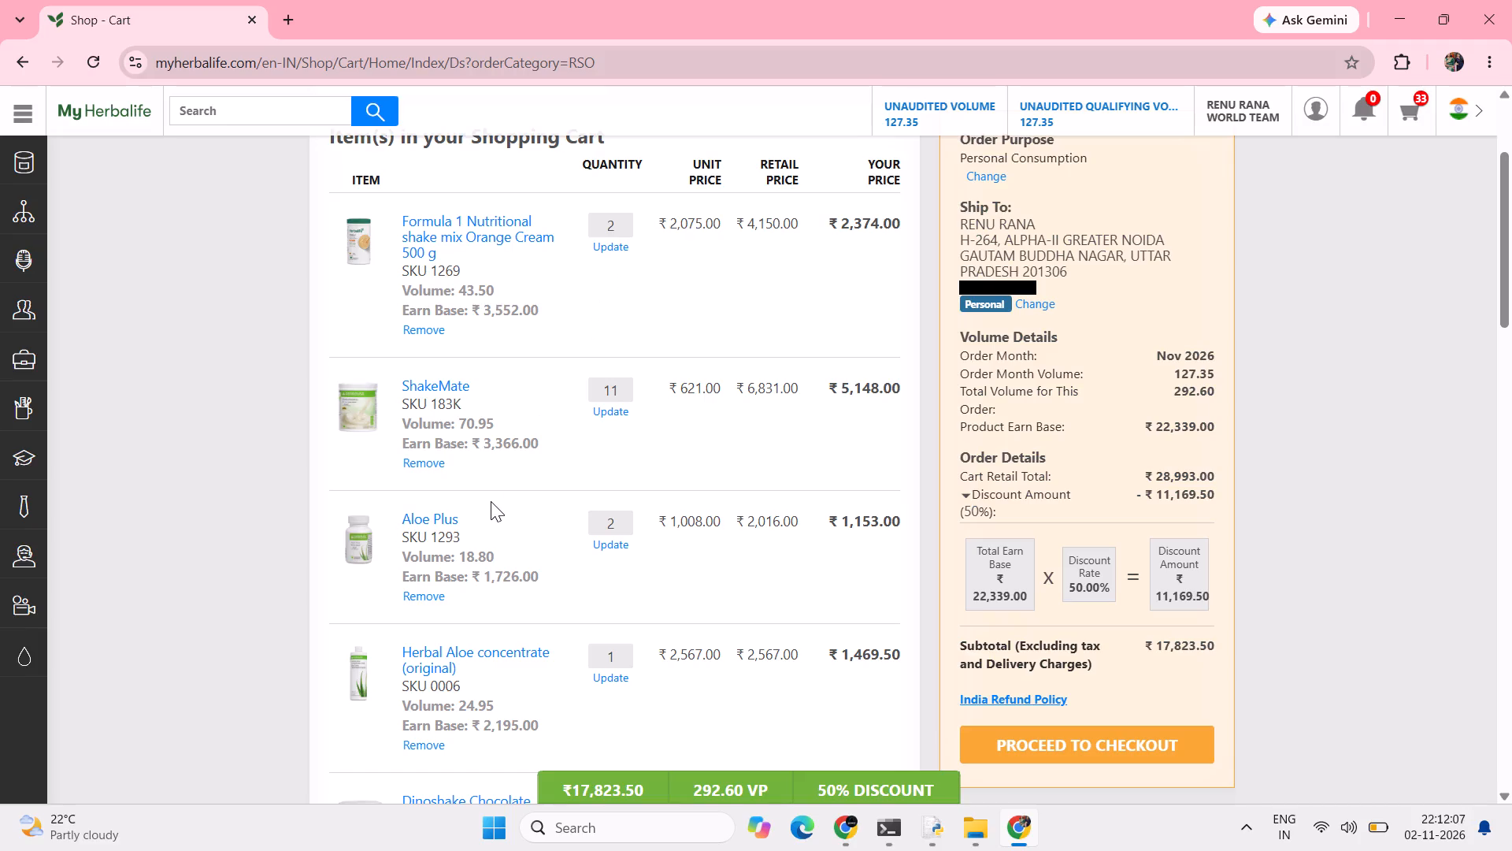
scroll(491, 501, down, 2)
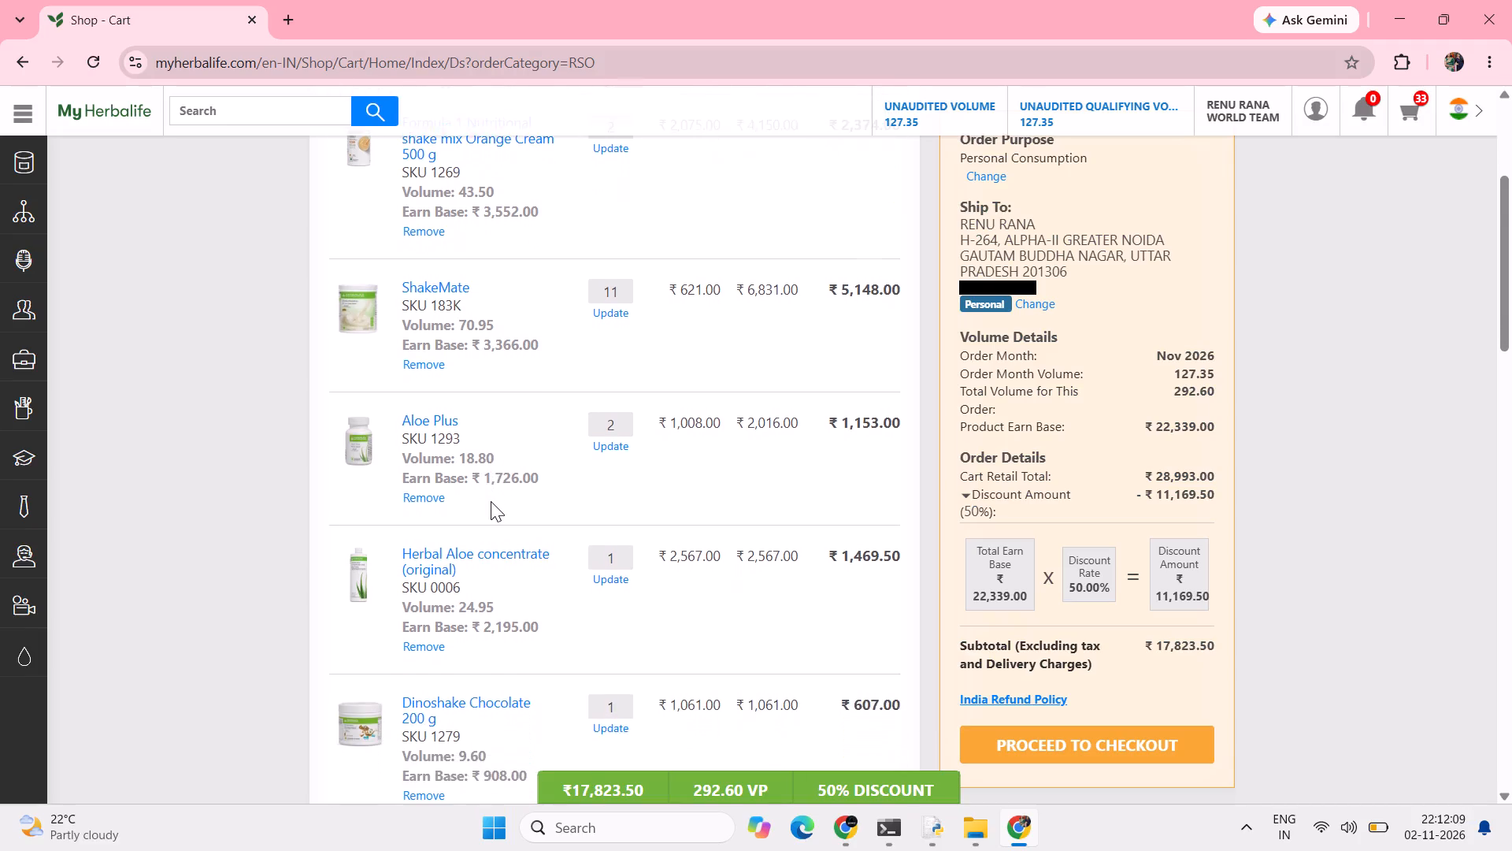
scroll(491, 501, down, 5)
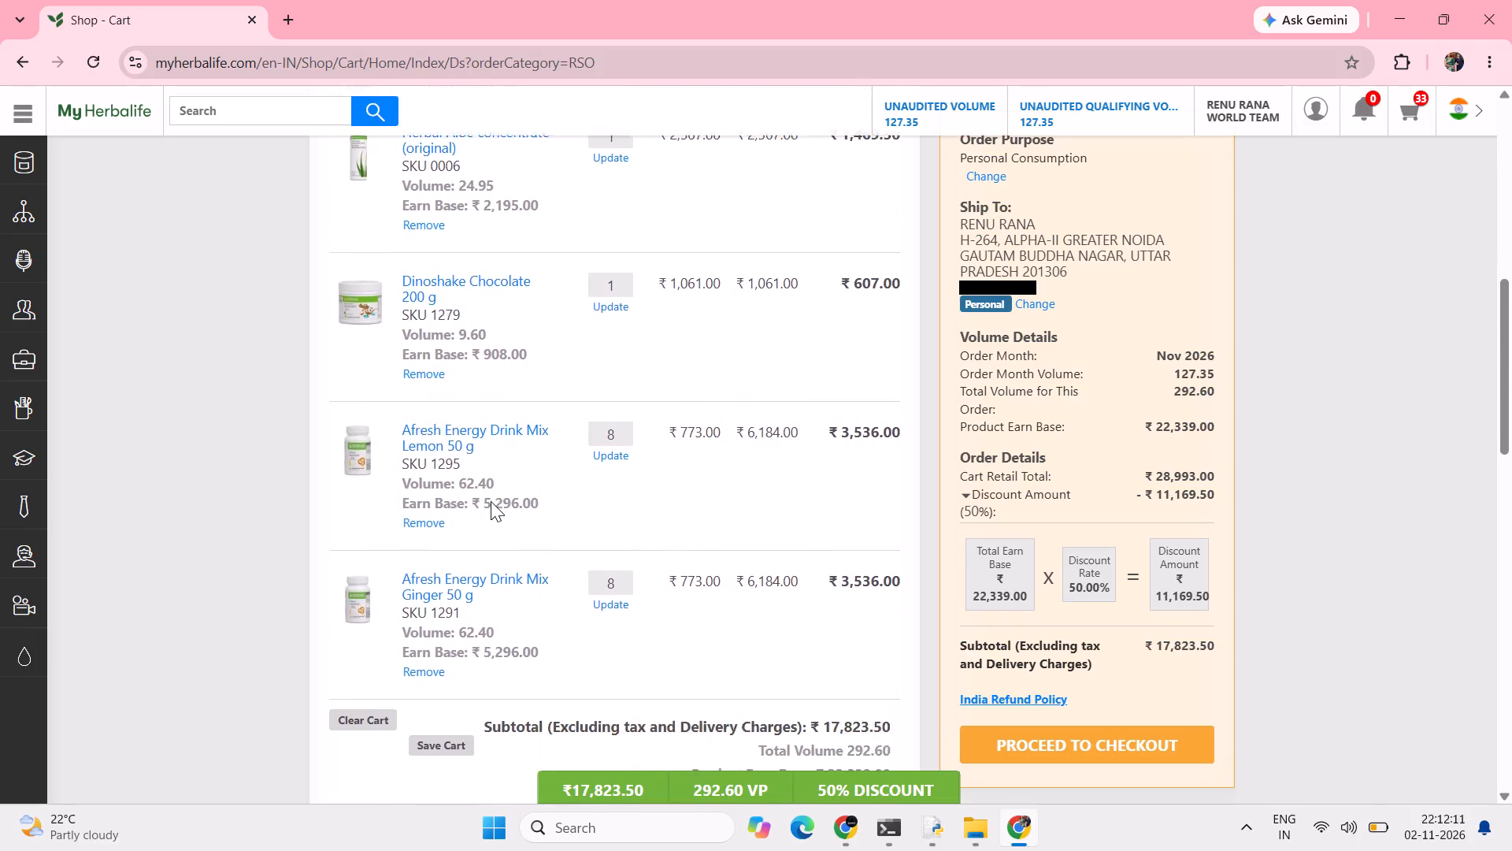
scroll(491, 501, down, 1)
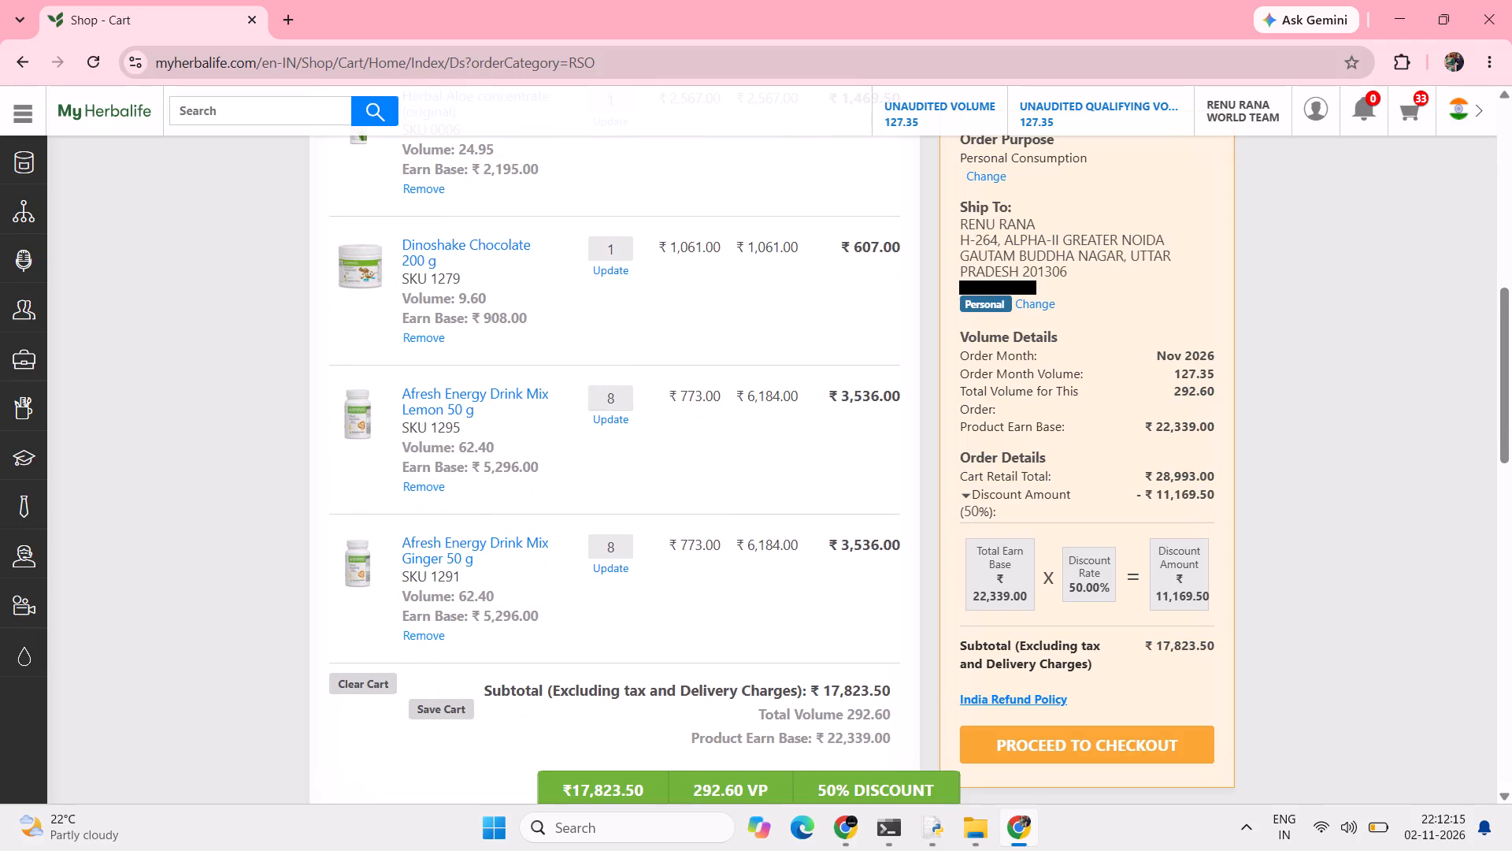
Set the quantity of Afresh Energy Drink Mix Lemon 50 g to 9 and update that line.
click(622, 548)
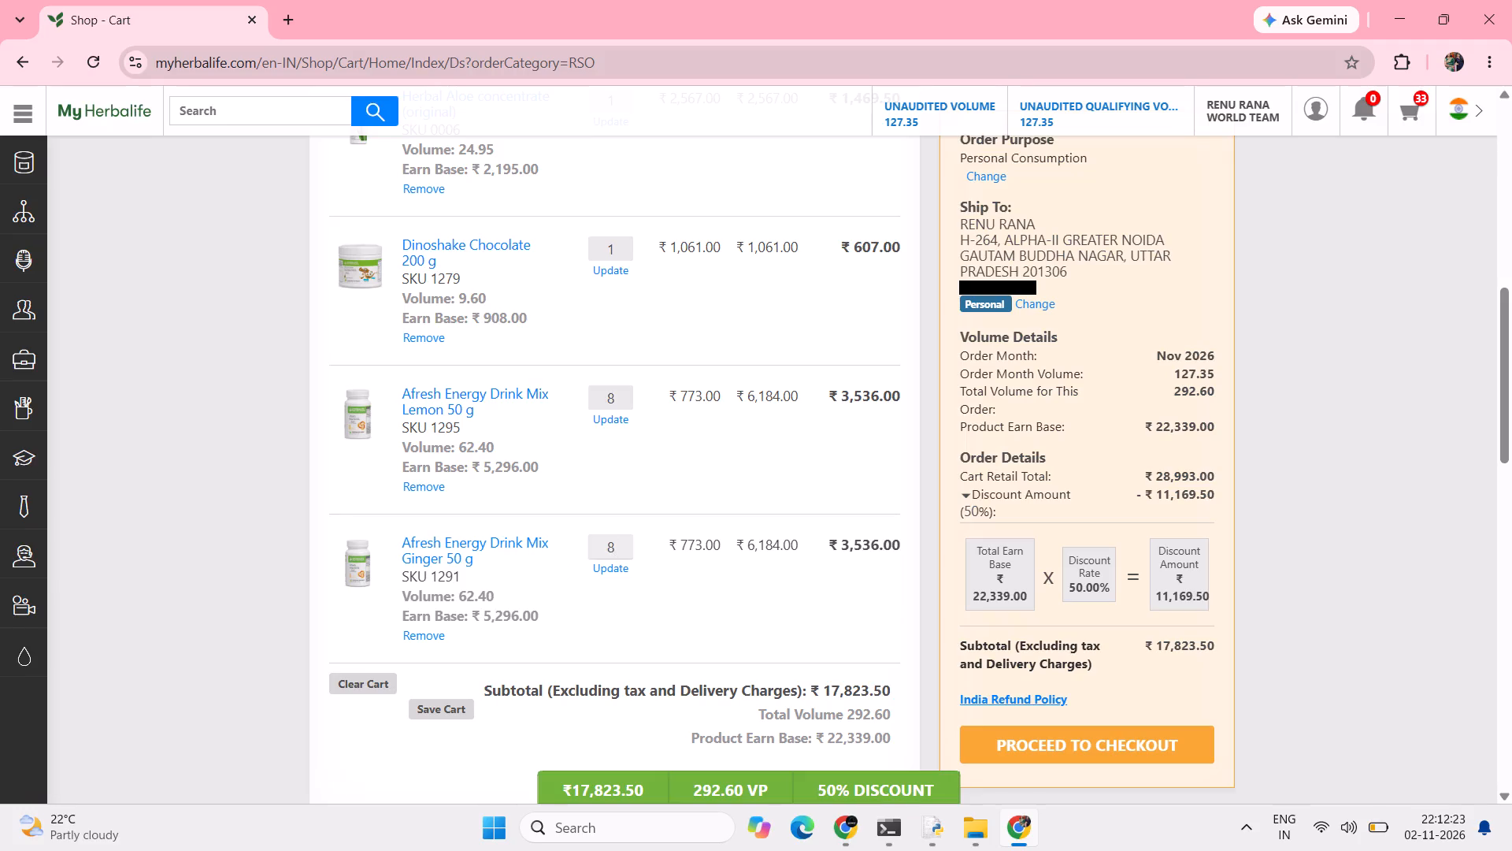
click(613, 395)
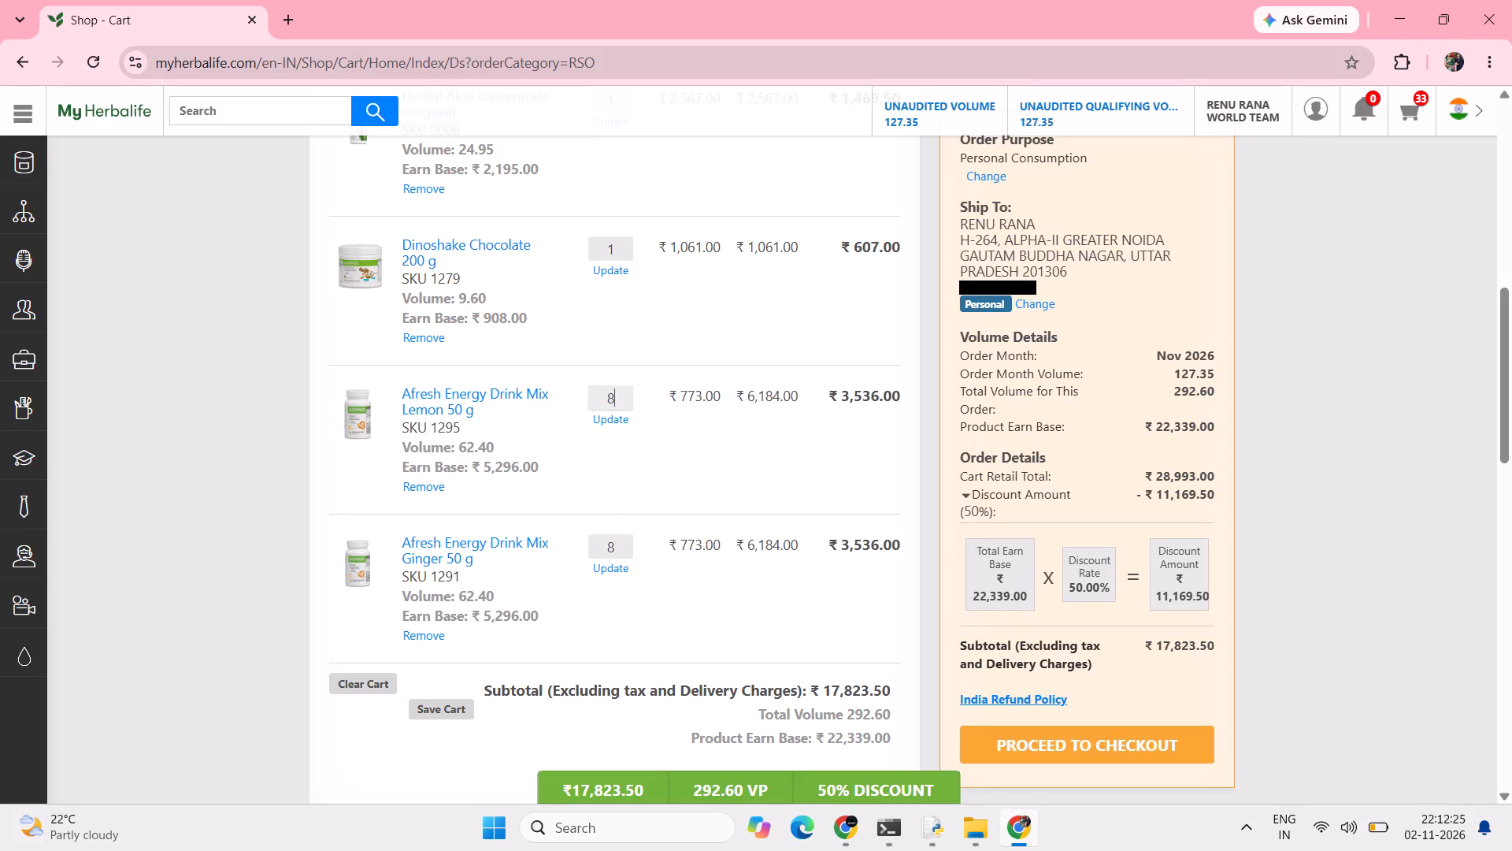
key(BackSpace)
key(9)
click(615, 418)
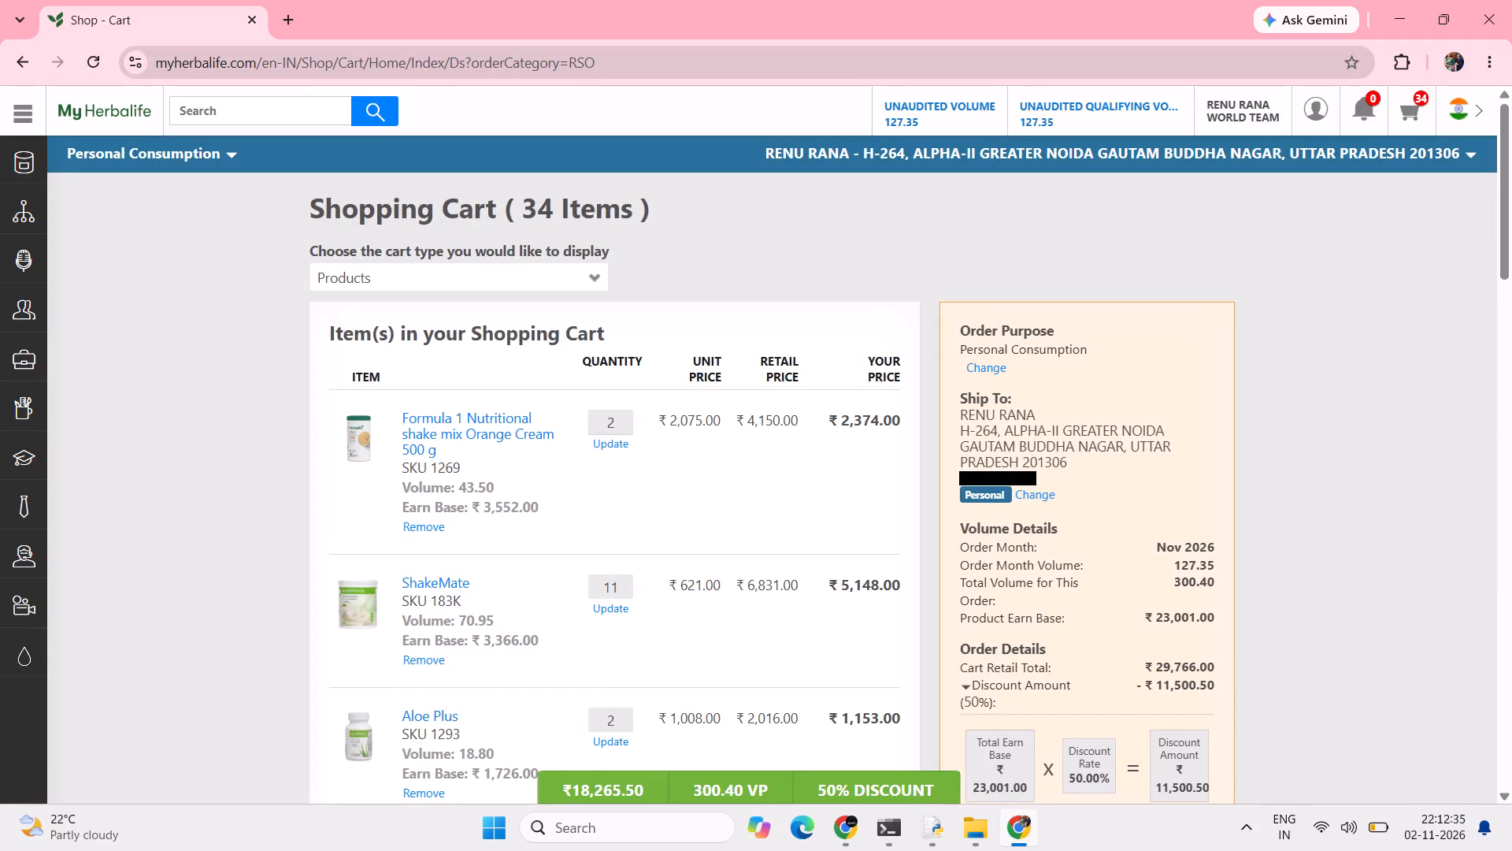
Check the updated cart's products and order totals, and proceed to checkout.
scroll(415, 567, down, 1)
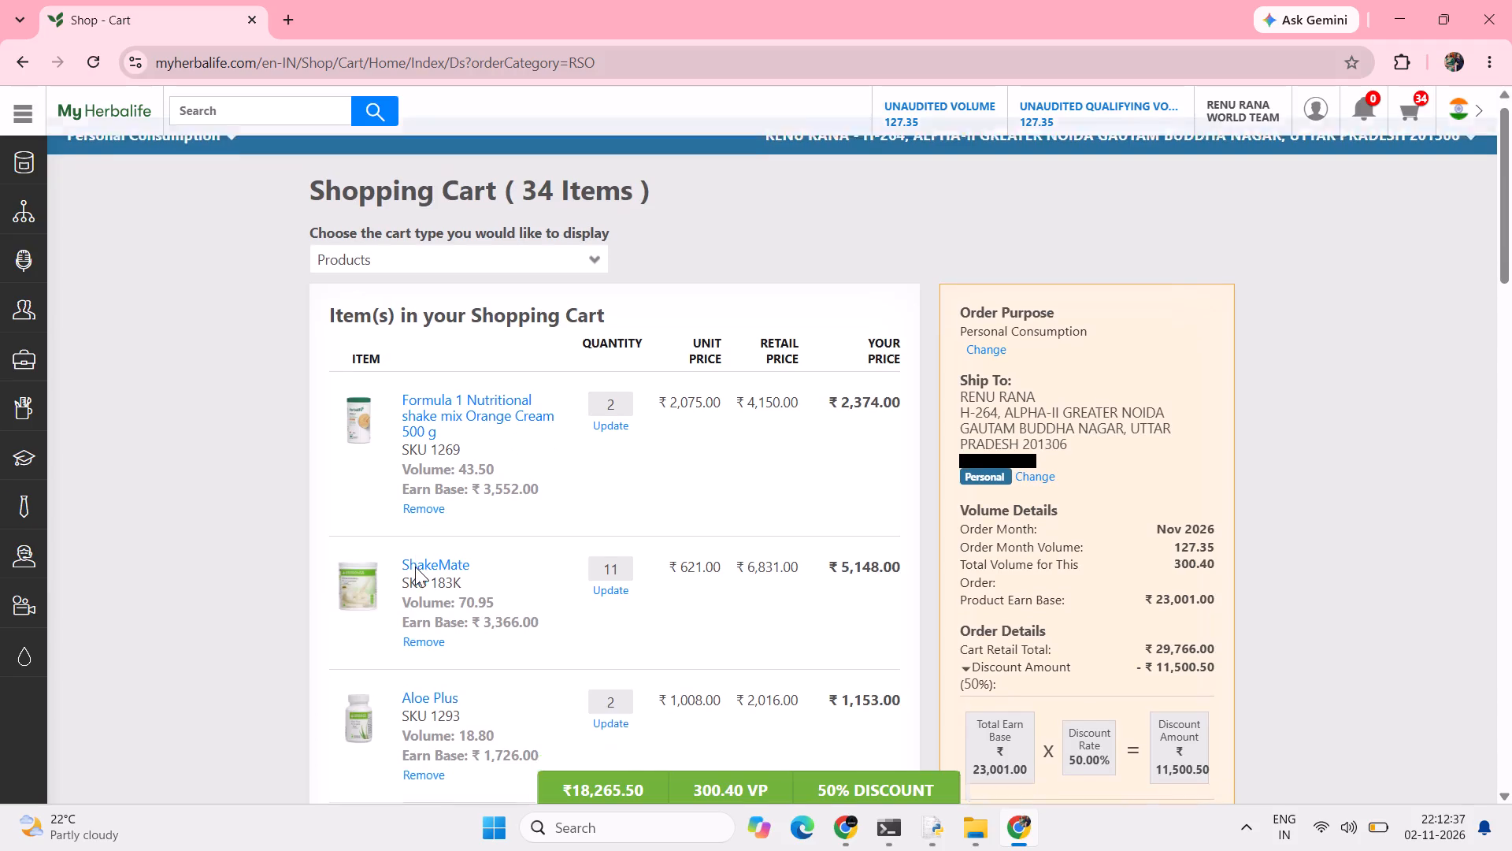
scroll(415, 567, down, 3)
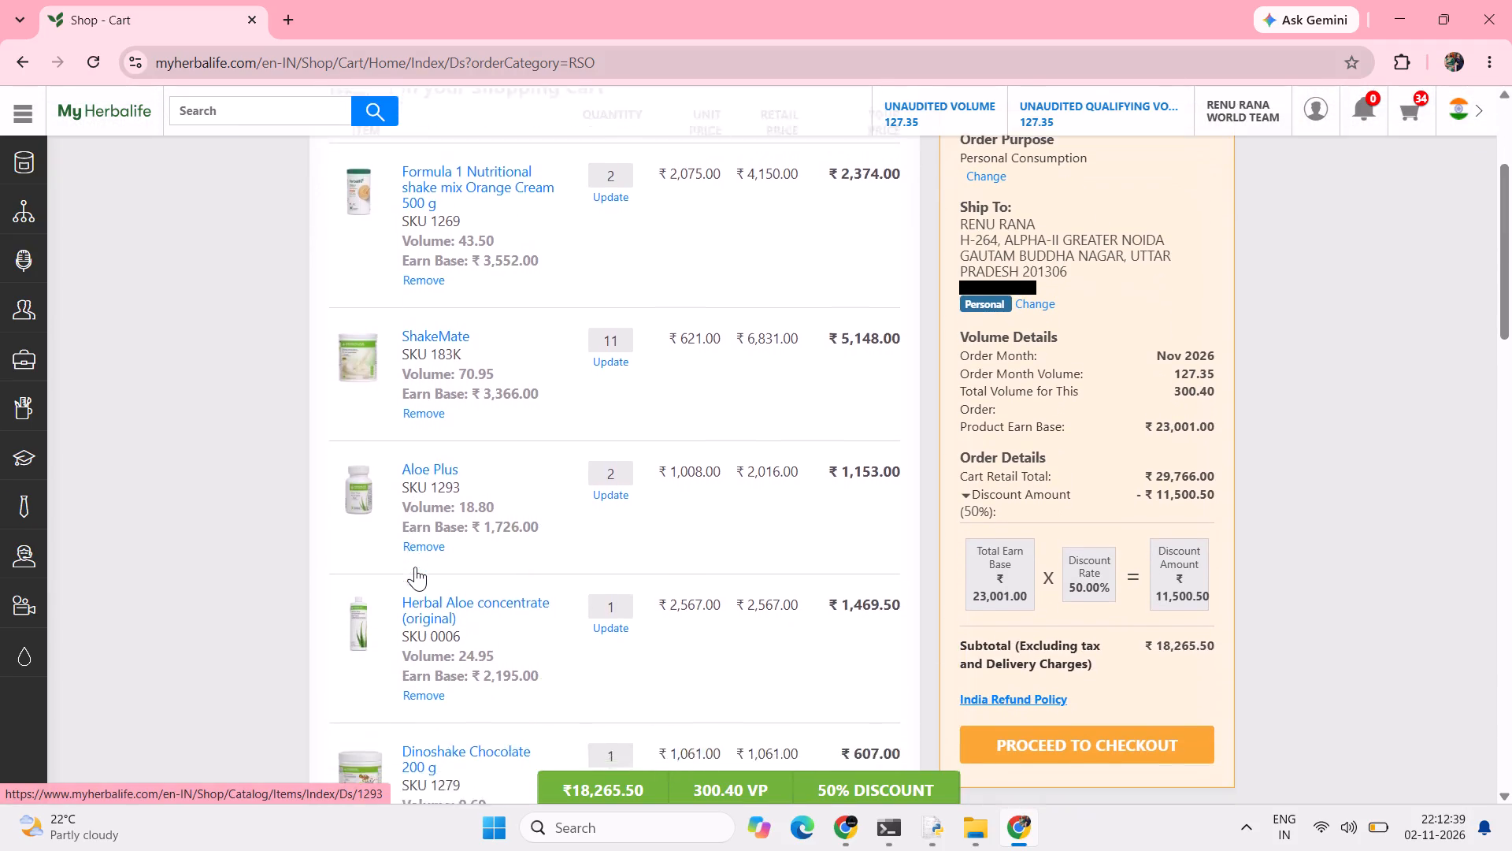
scroll(415, 567, down, 1)
scroll(415, 567, right, 1)
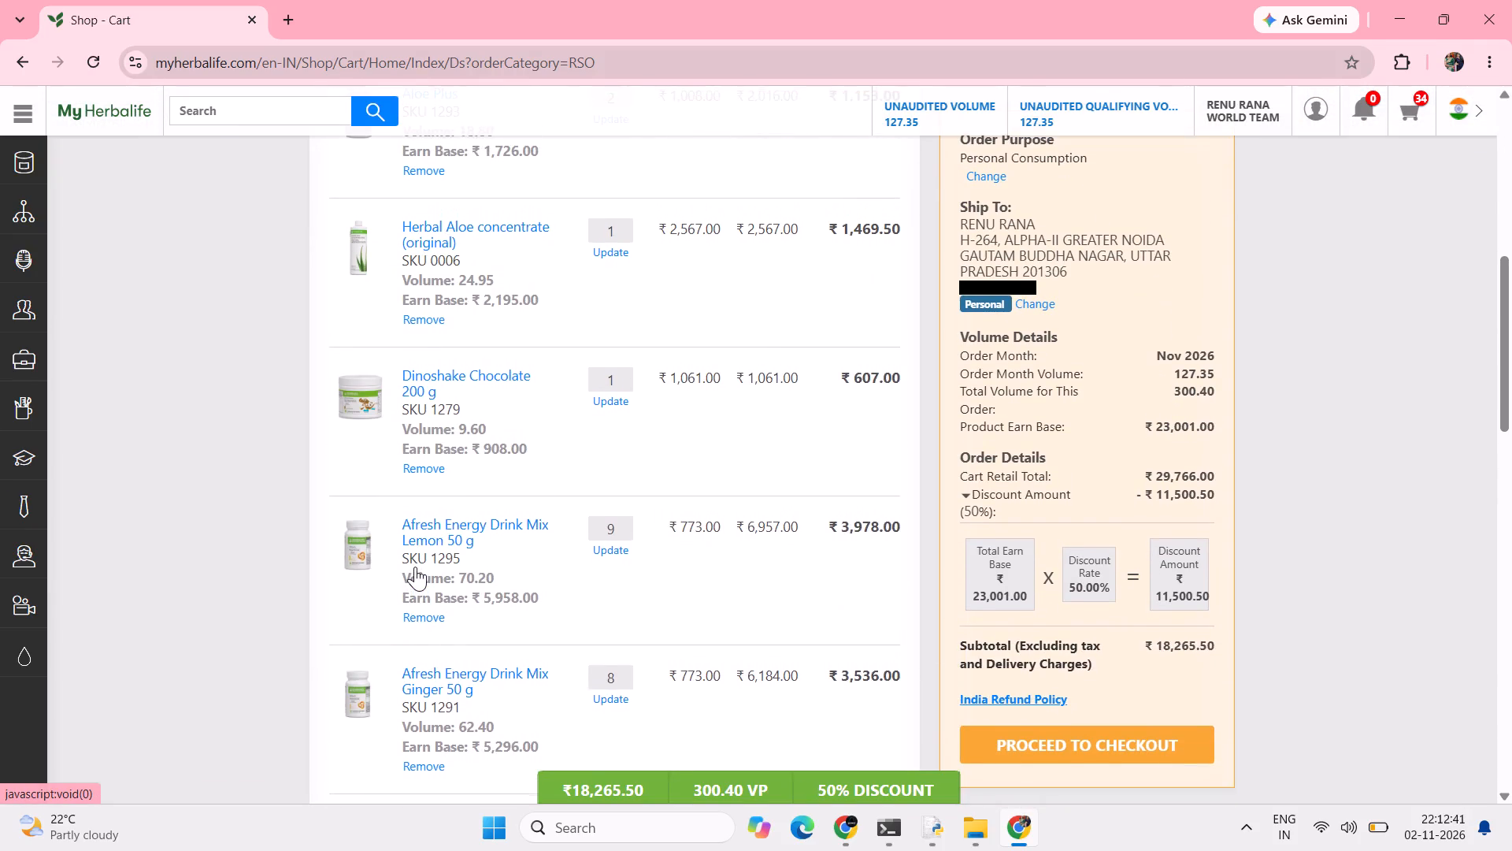
scroll(415, 567, right, 1)
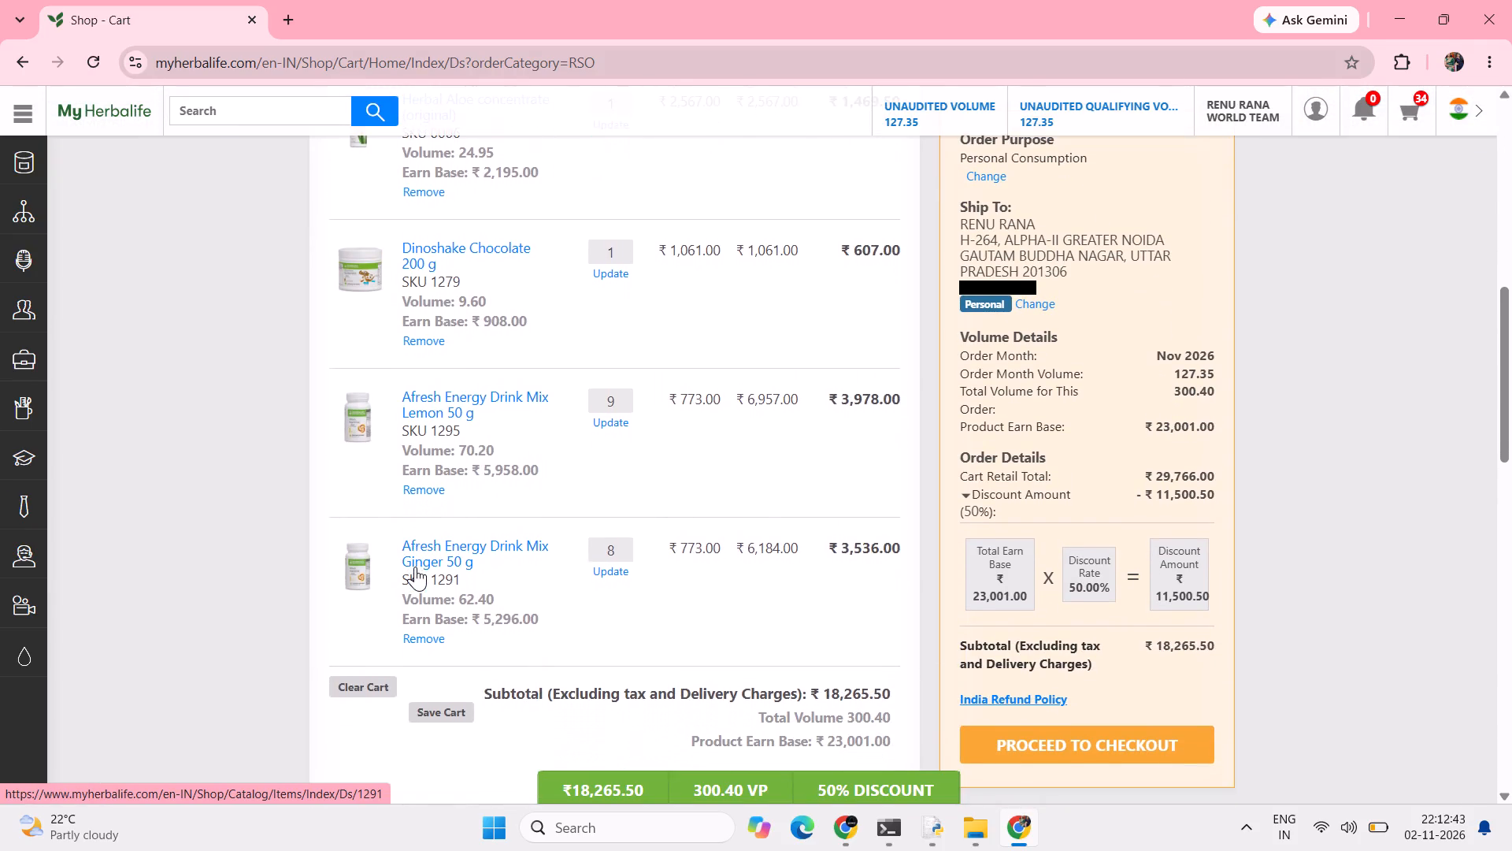
scroll(415, 567, down, 1)
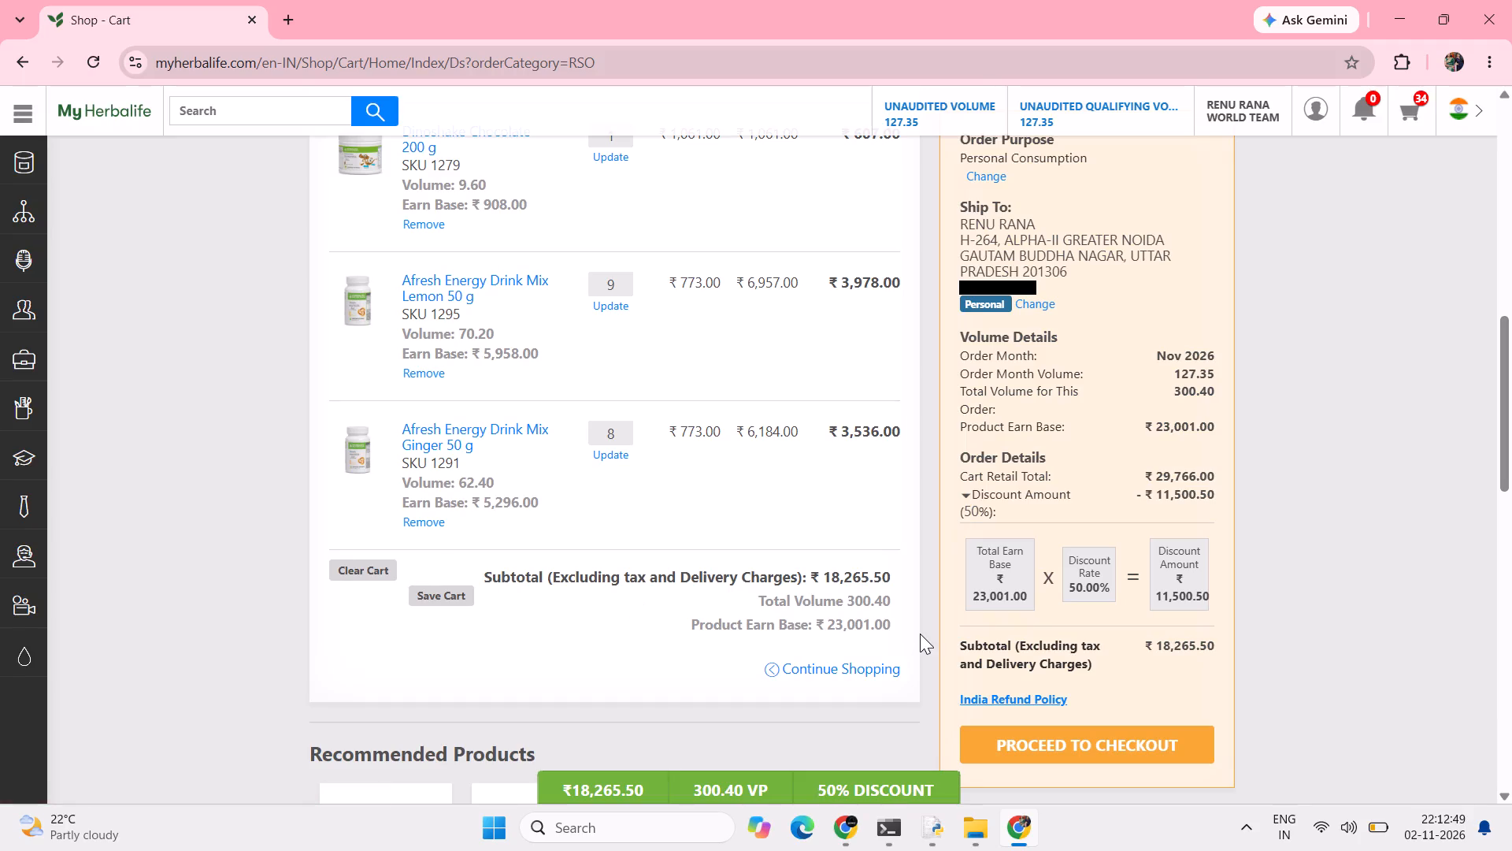
click(1038, 753)
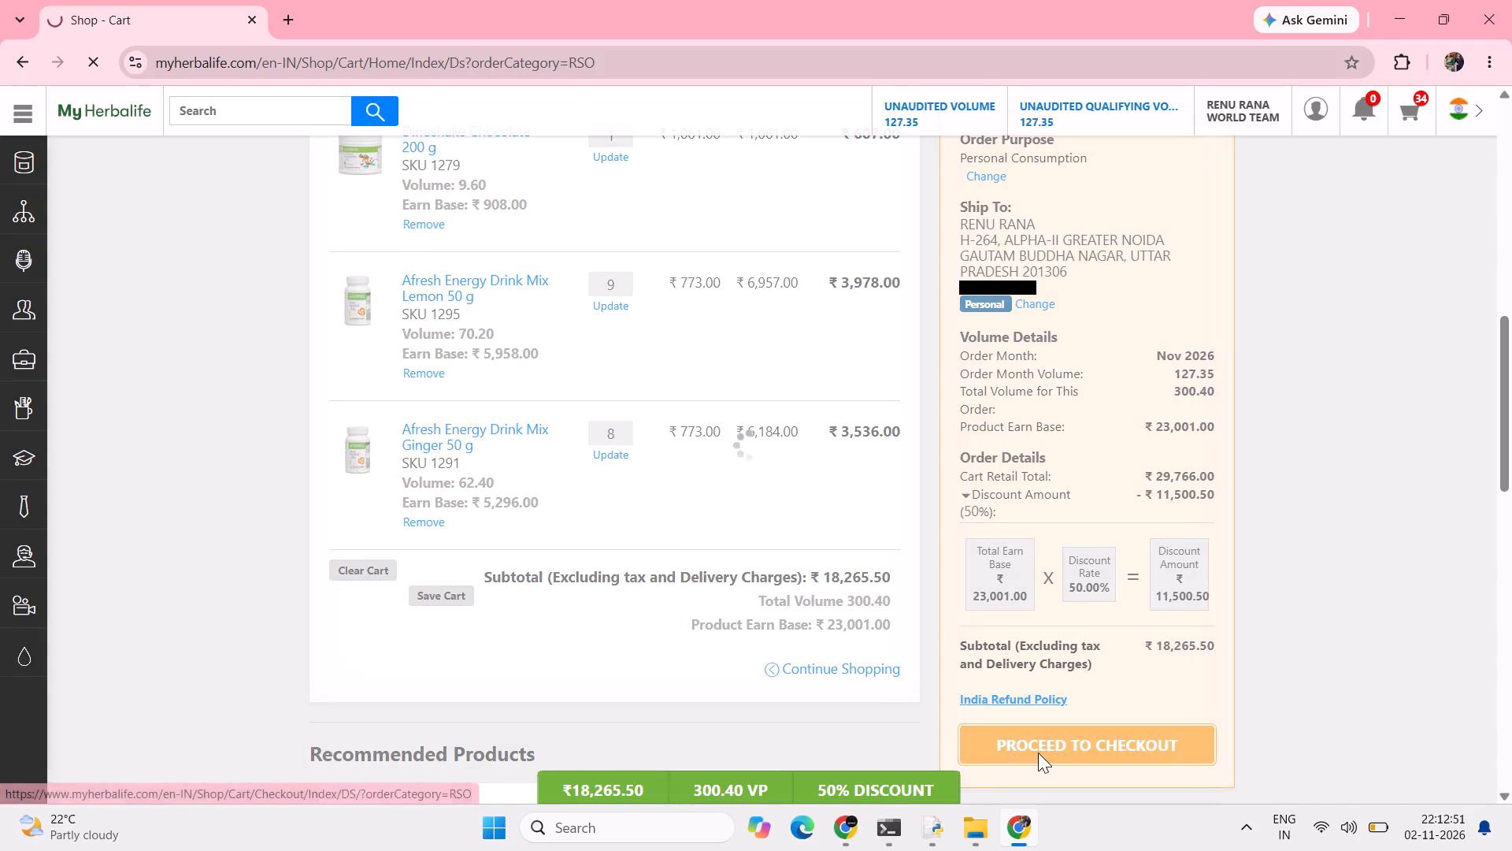
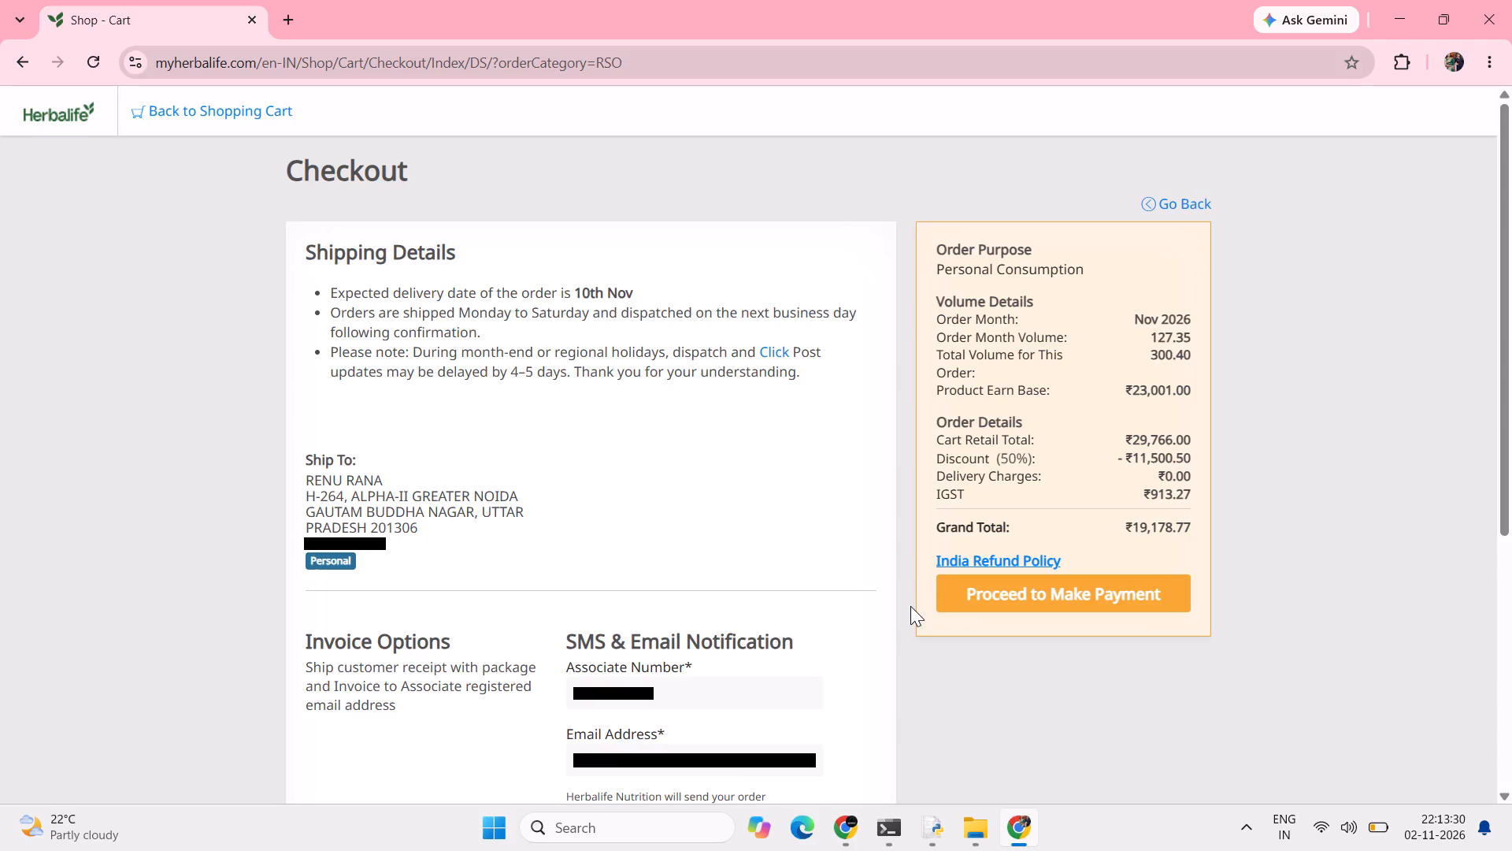
Check the shipping, invoice and notification details and the order summary on the checkout page, and proceed to payment.
scroll(797, 556, down, 2)
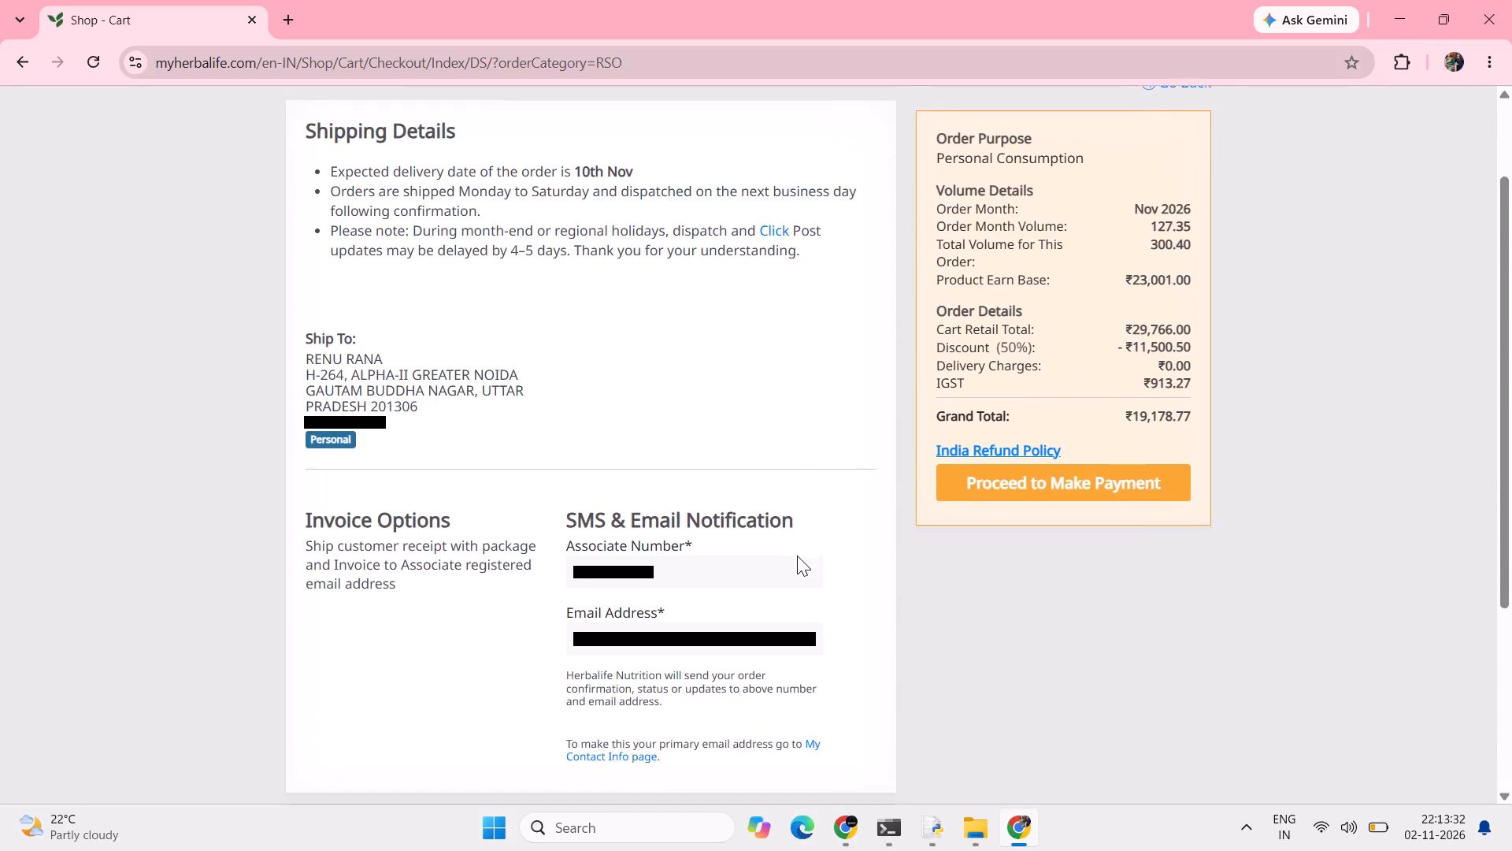
scroll(797, 556, down, 3)
scroll(797, 556, up, 6)
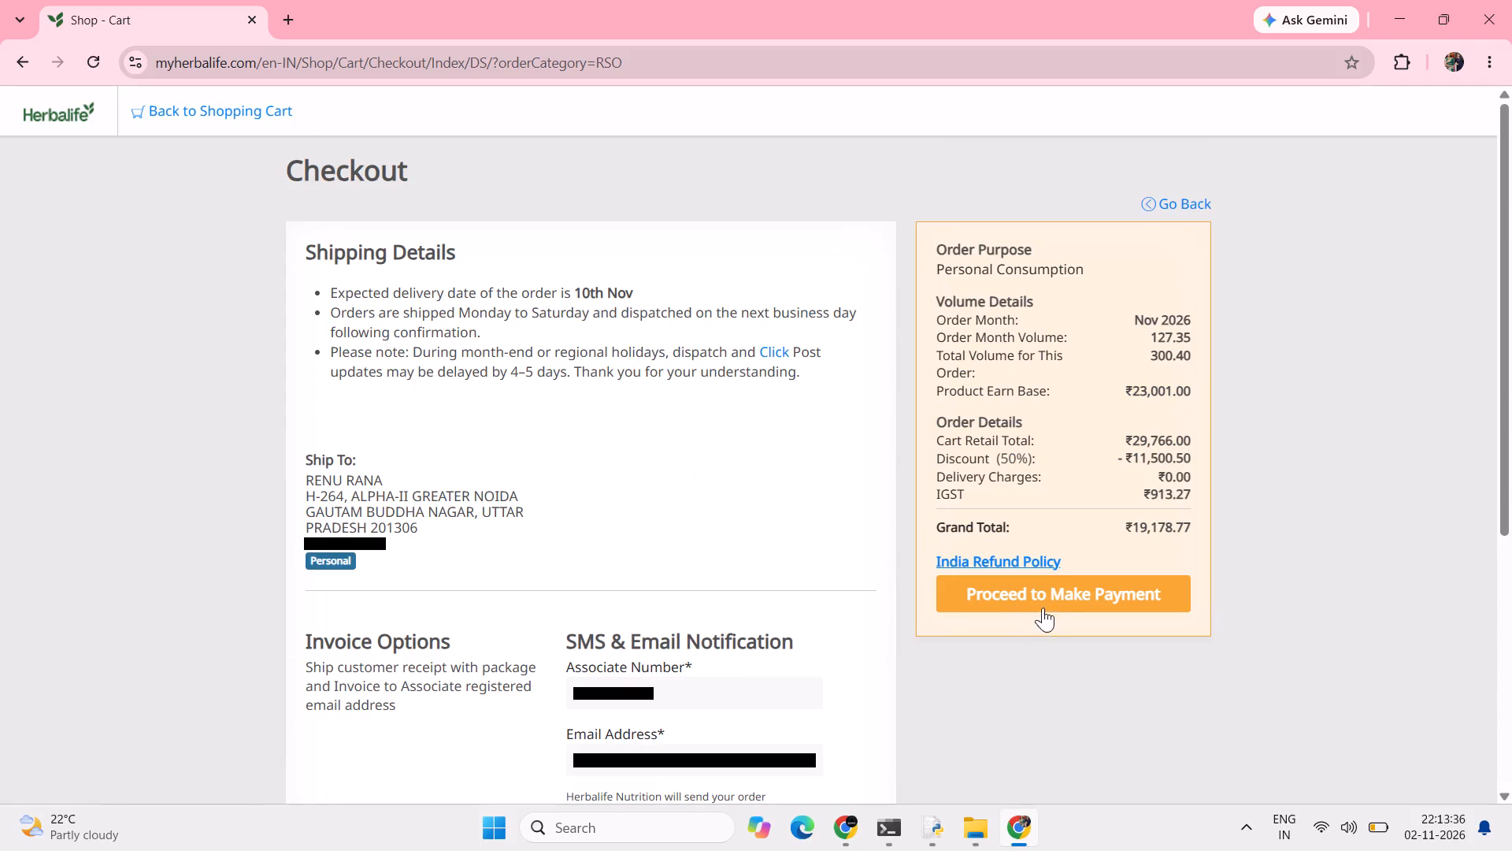
click(1064, 598)
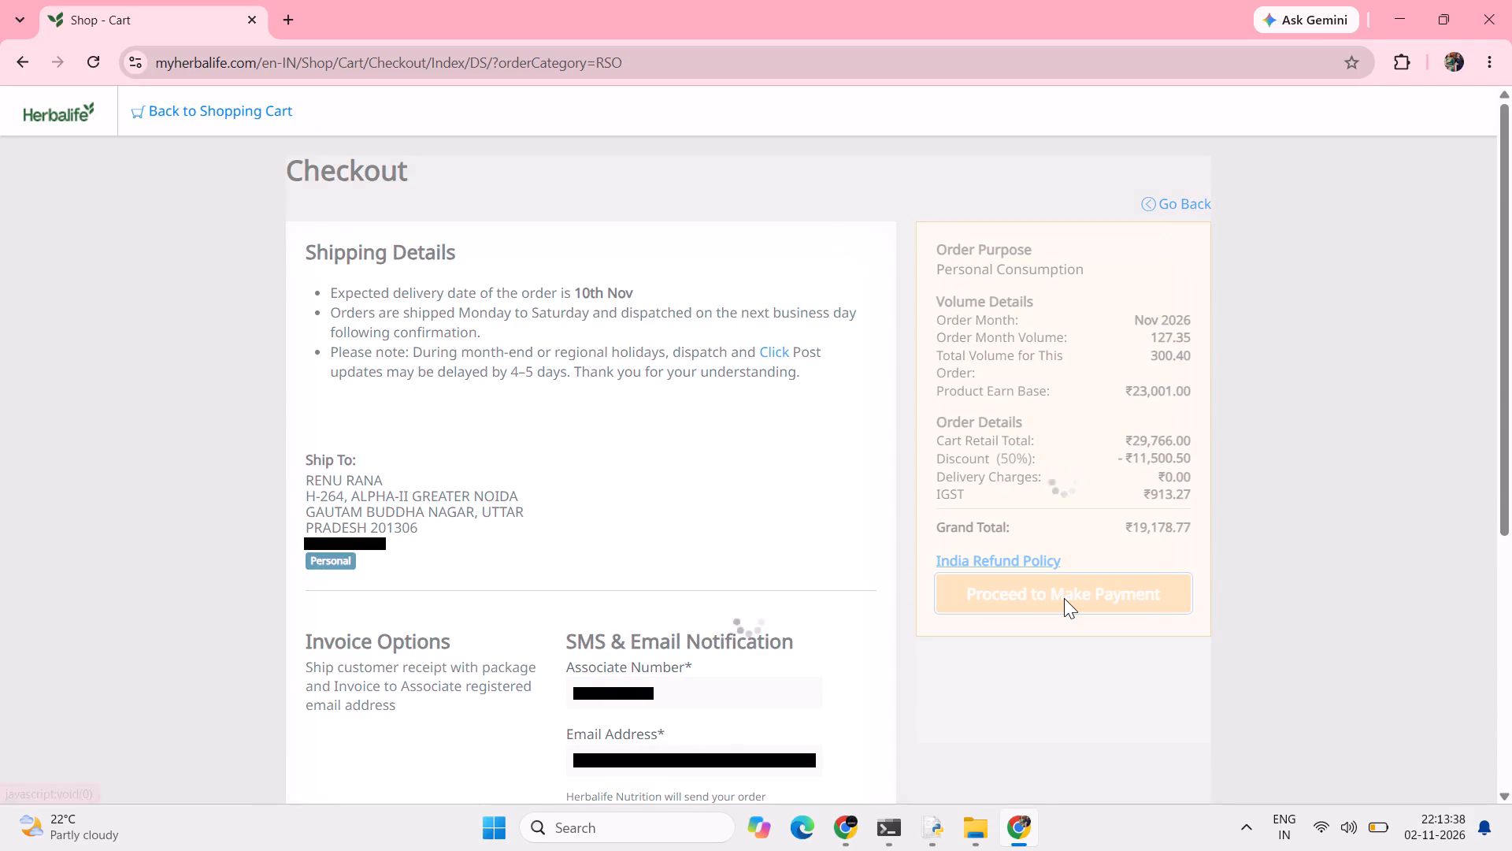
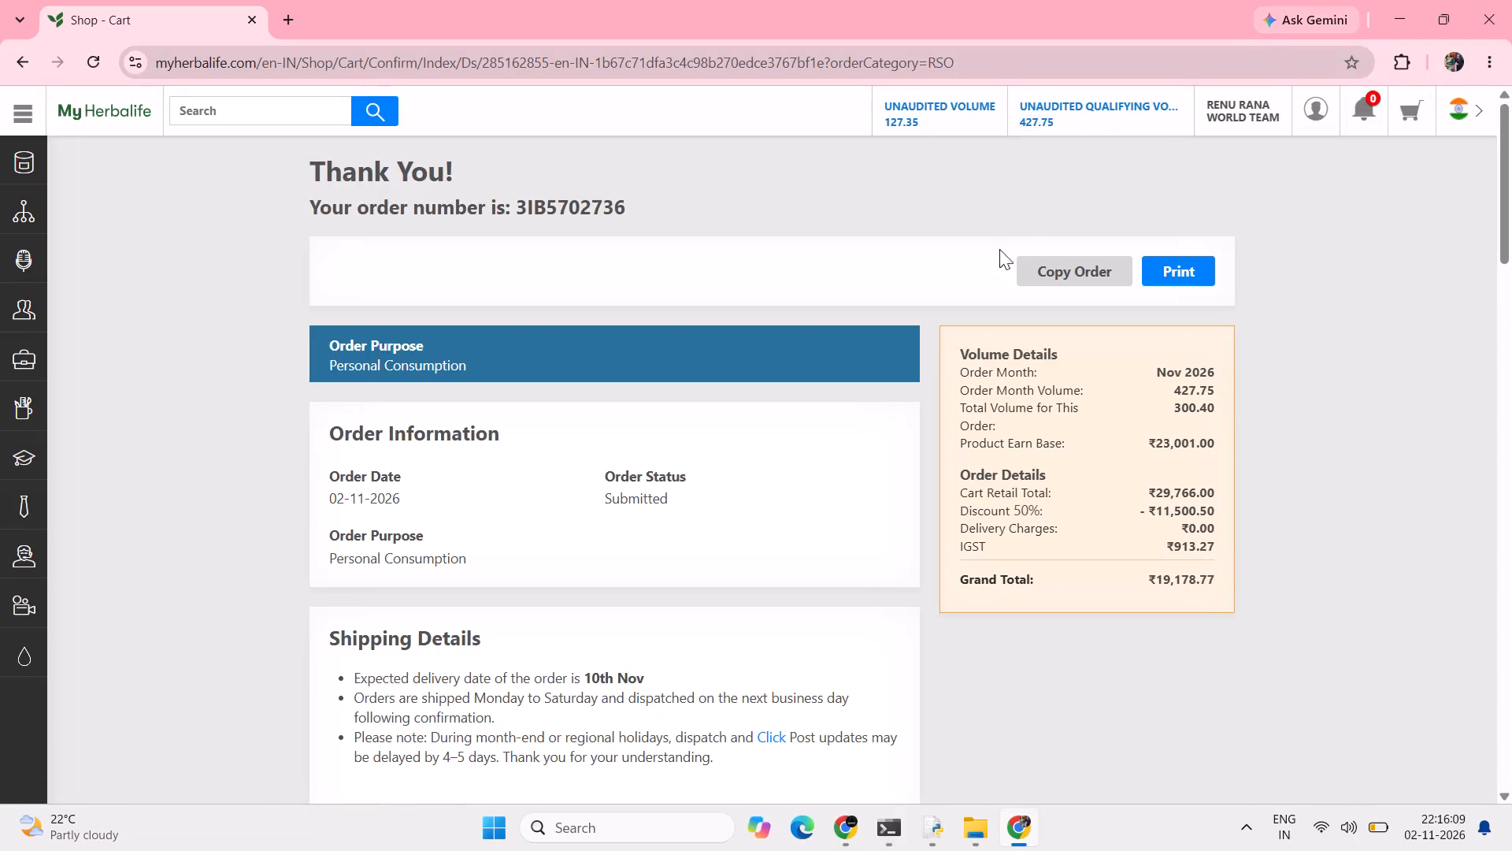
Review the order confirmation page, including the order information, shipping details, payment method, cart items and order totals.
scroll(750, 460, down, 2)
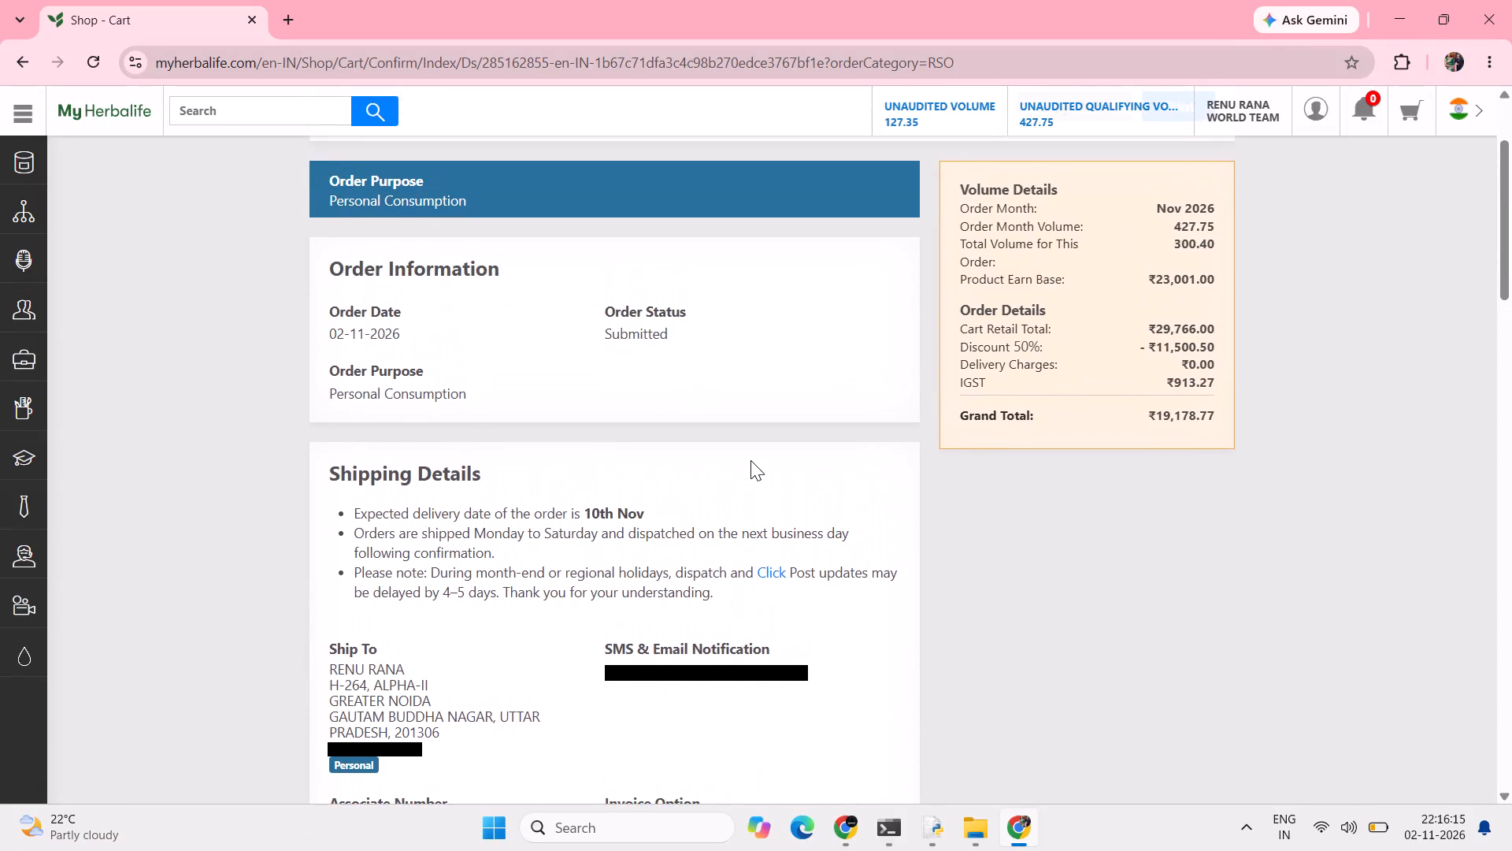
scroll(750, 460, up, 1)
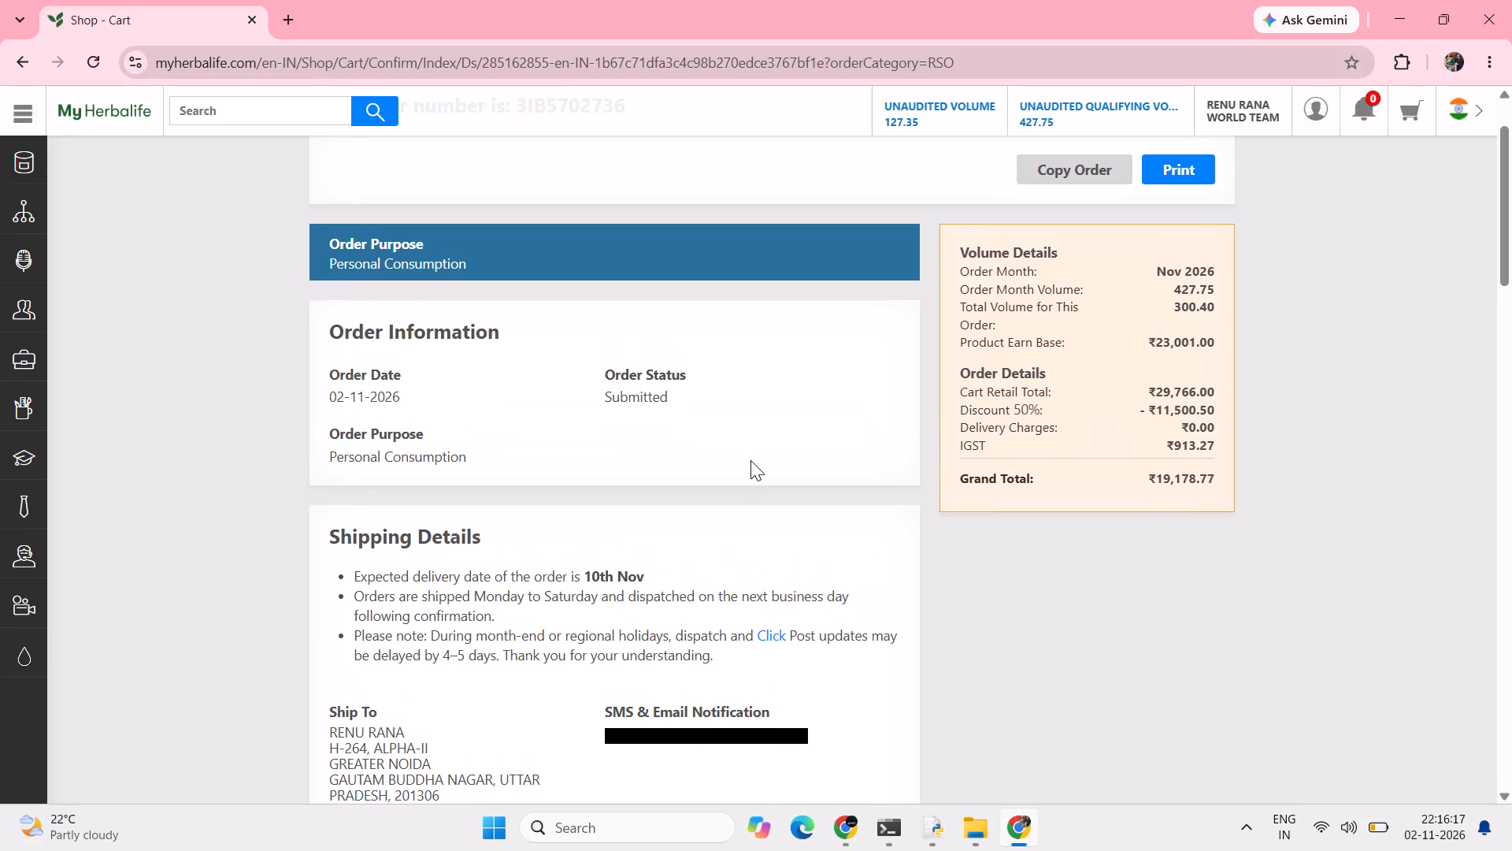
scroll(750, 460, down, 2)
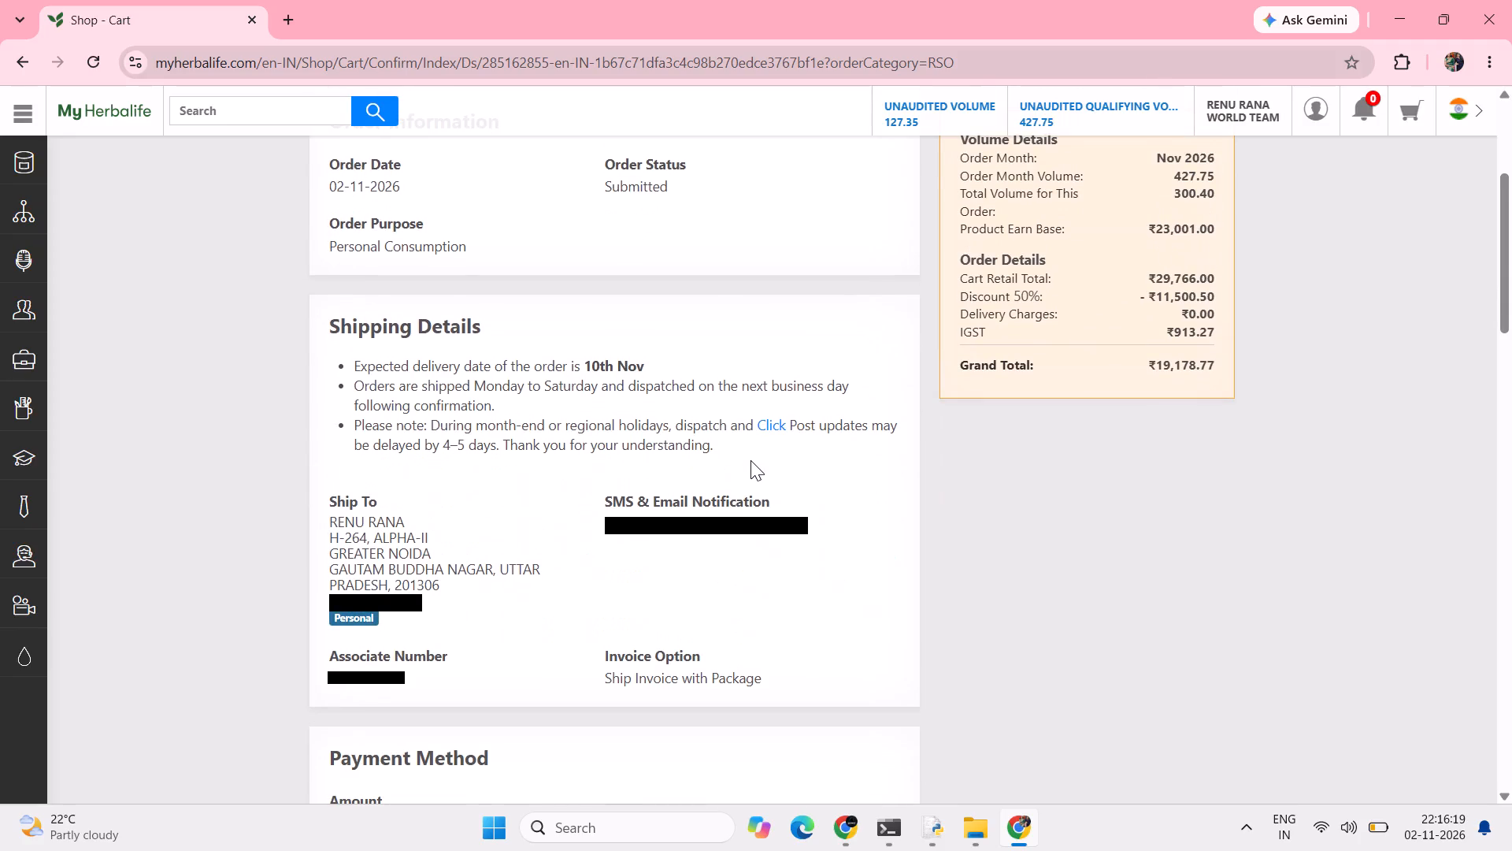
scroll(750, 460, down, 1)
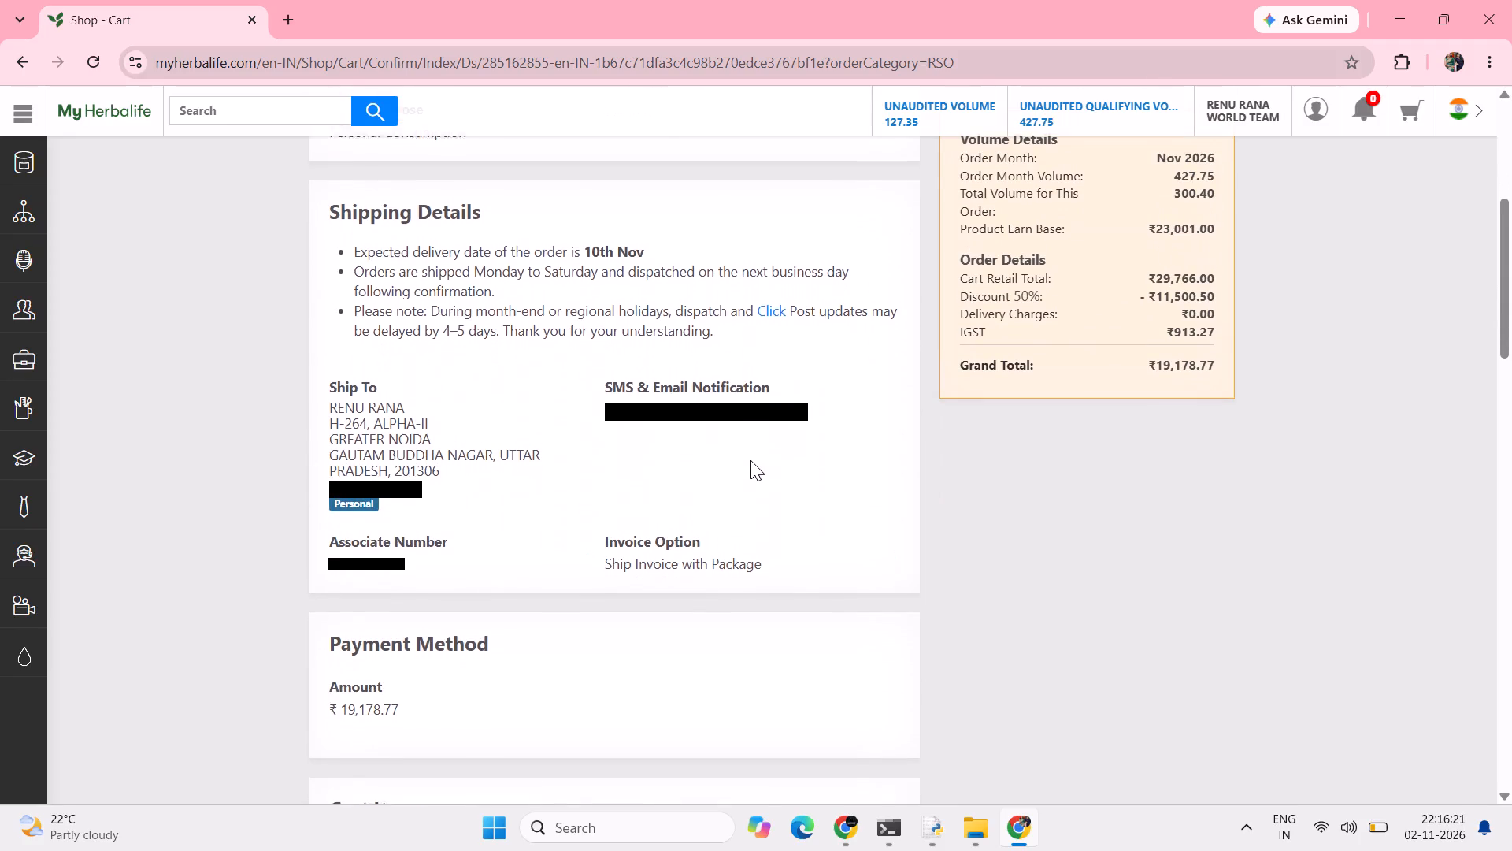
scroll(750, 460, down, 11)
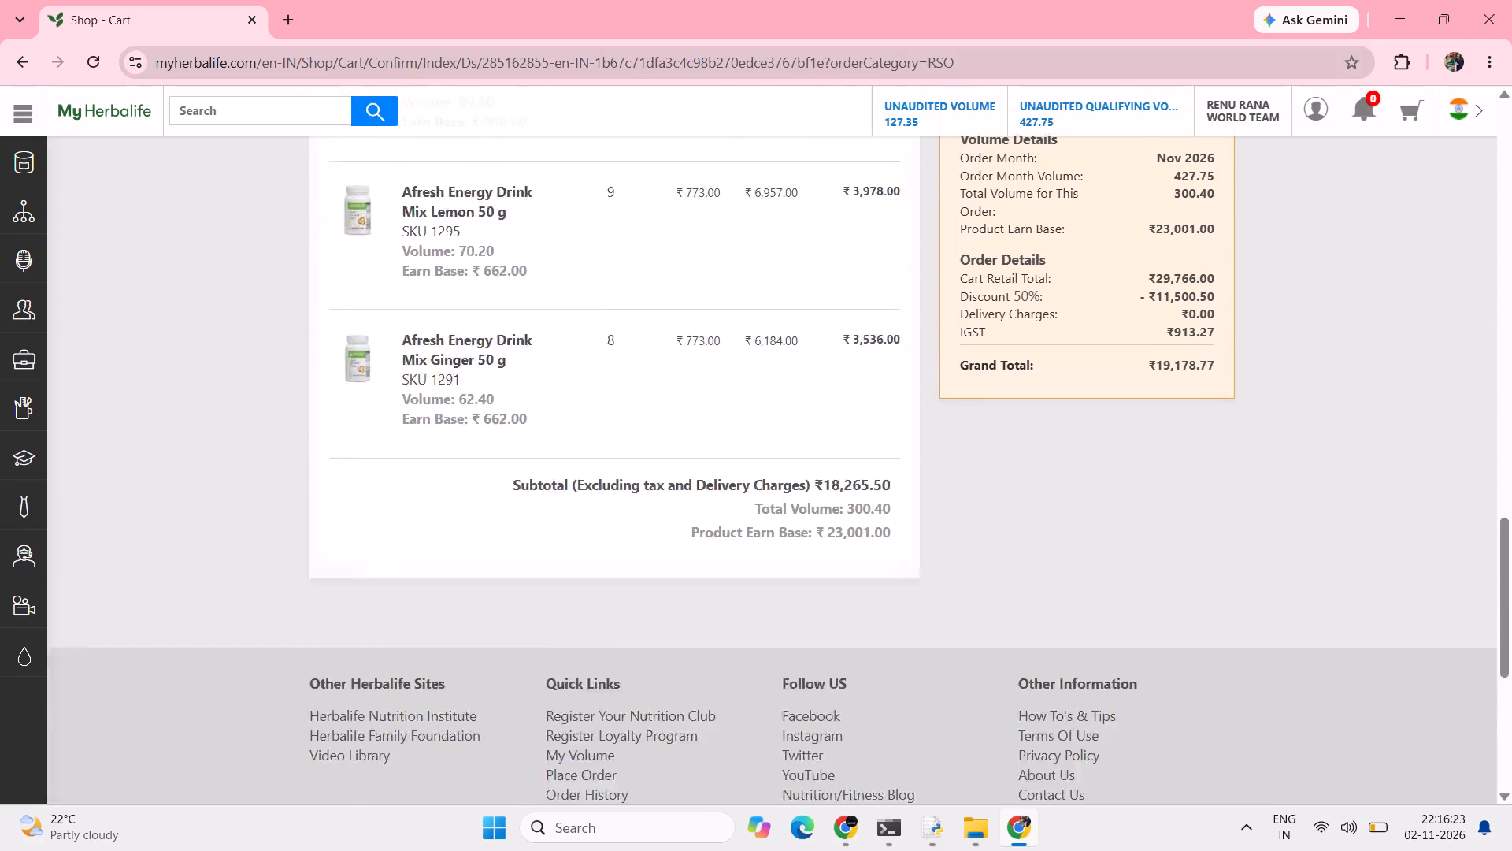
scroll(750, 460, down, 2)
scroll(750, 460, up, 5)
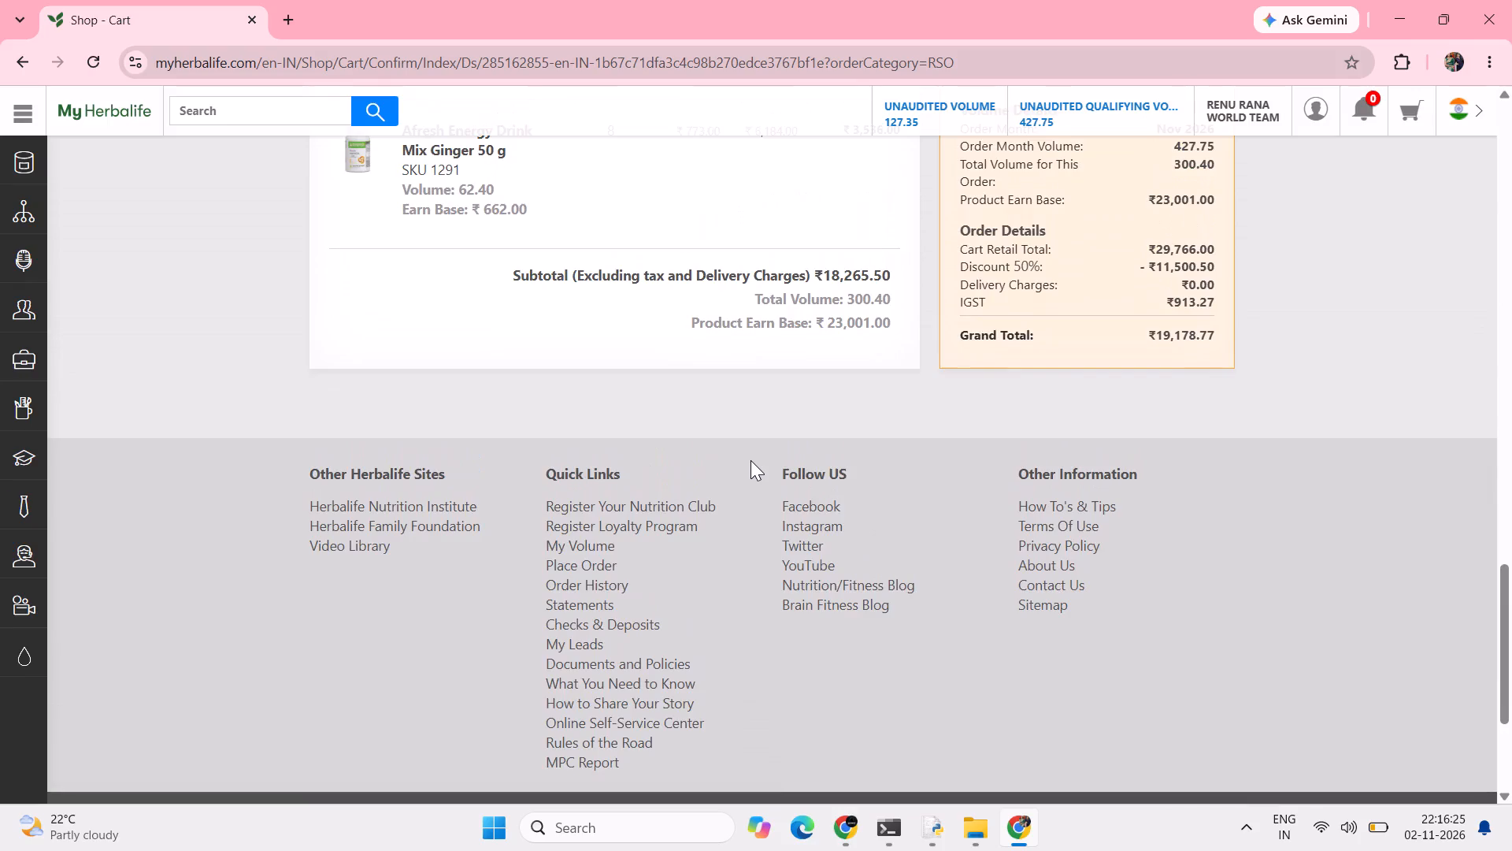
scroll(750, 460, up, 6)
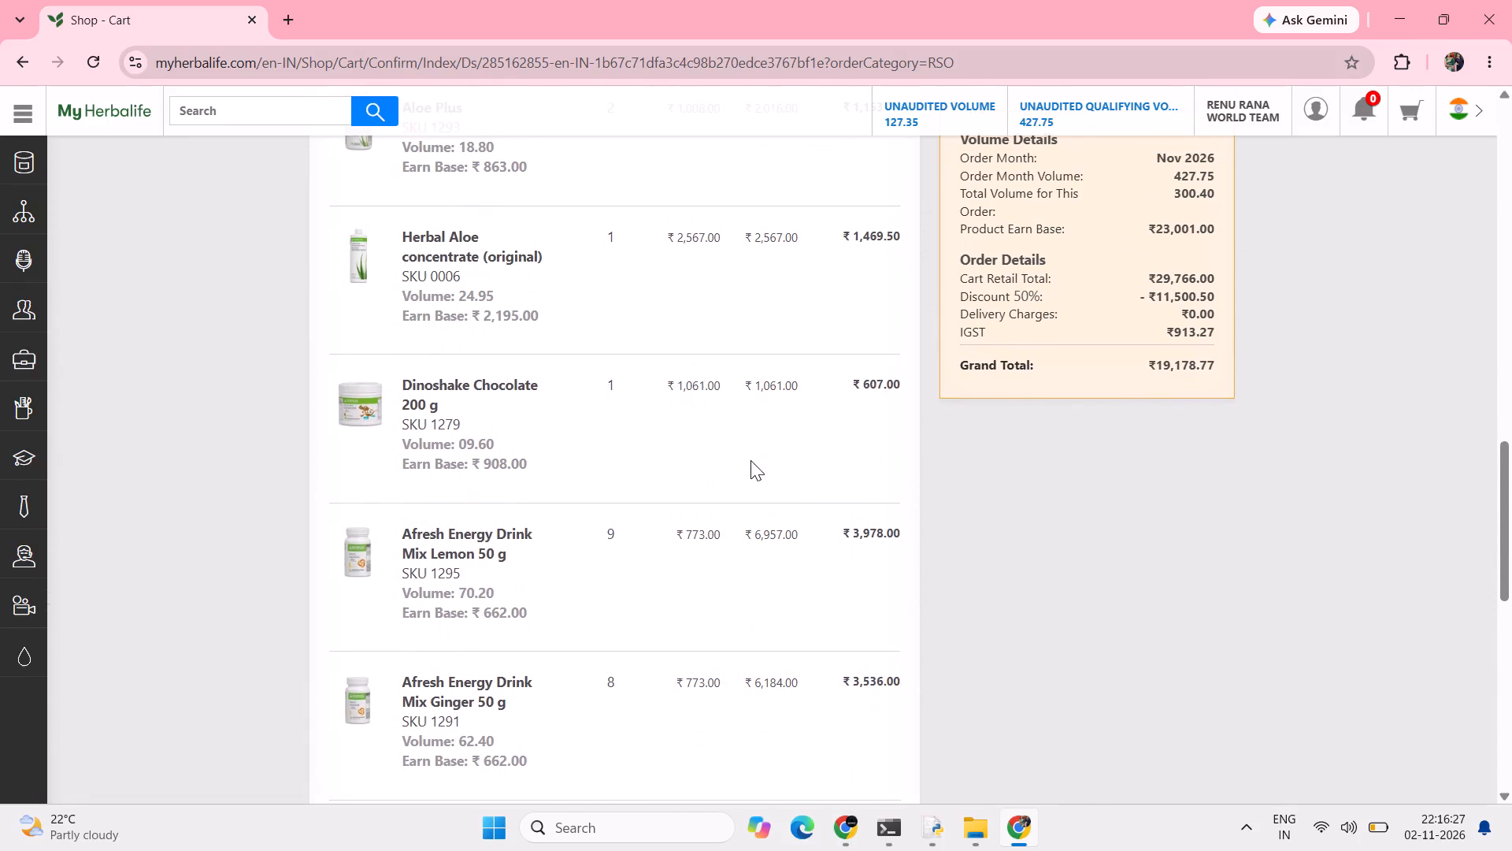
scroll(750, 460, up, 2)
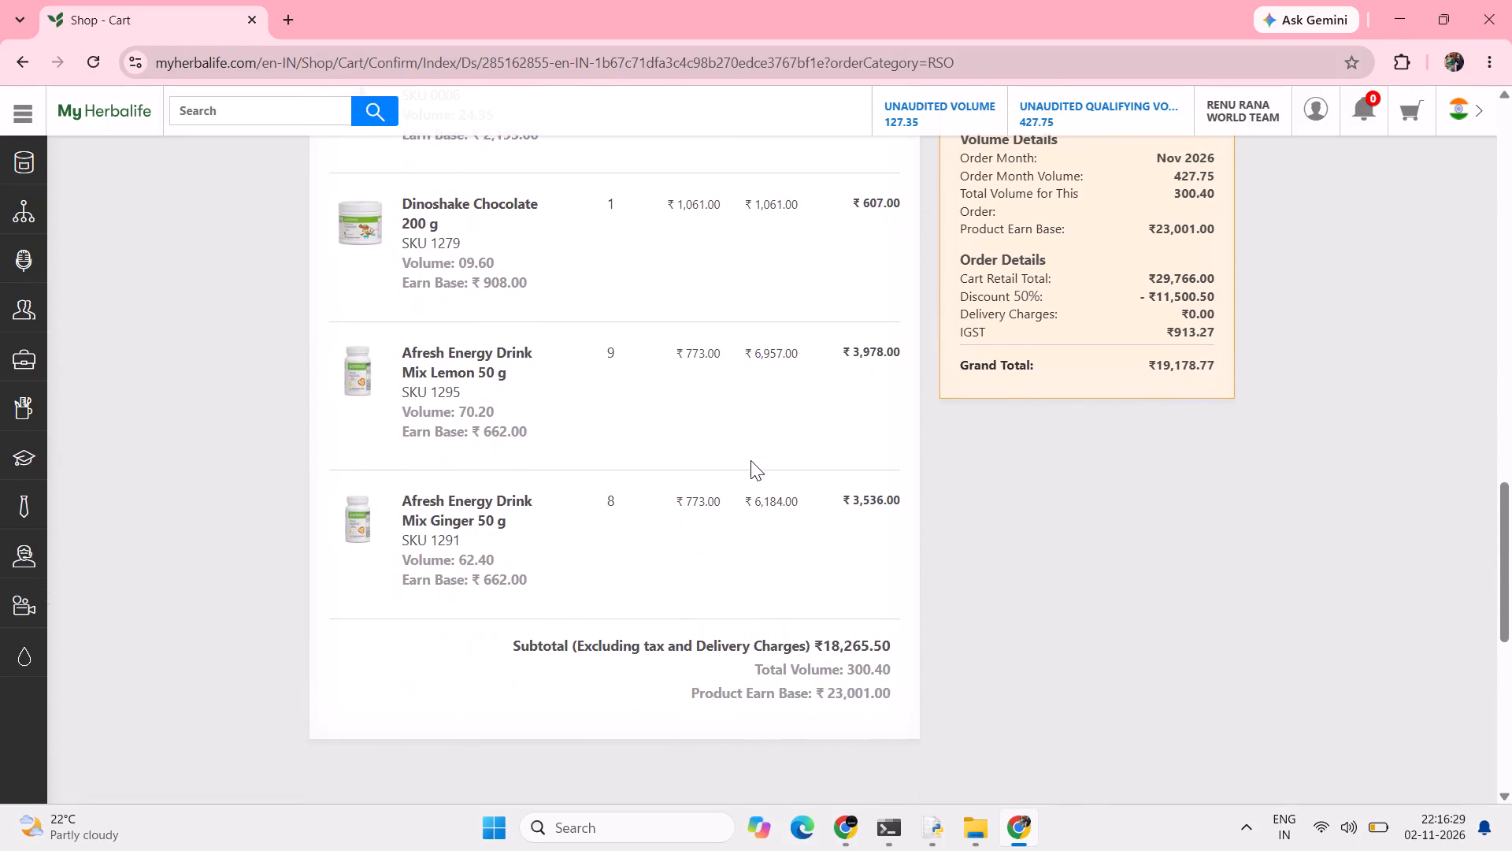
scroll(750, 460, up, 5)
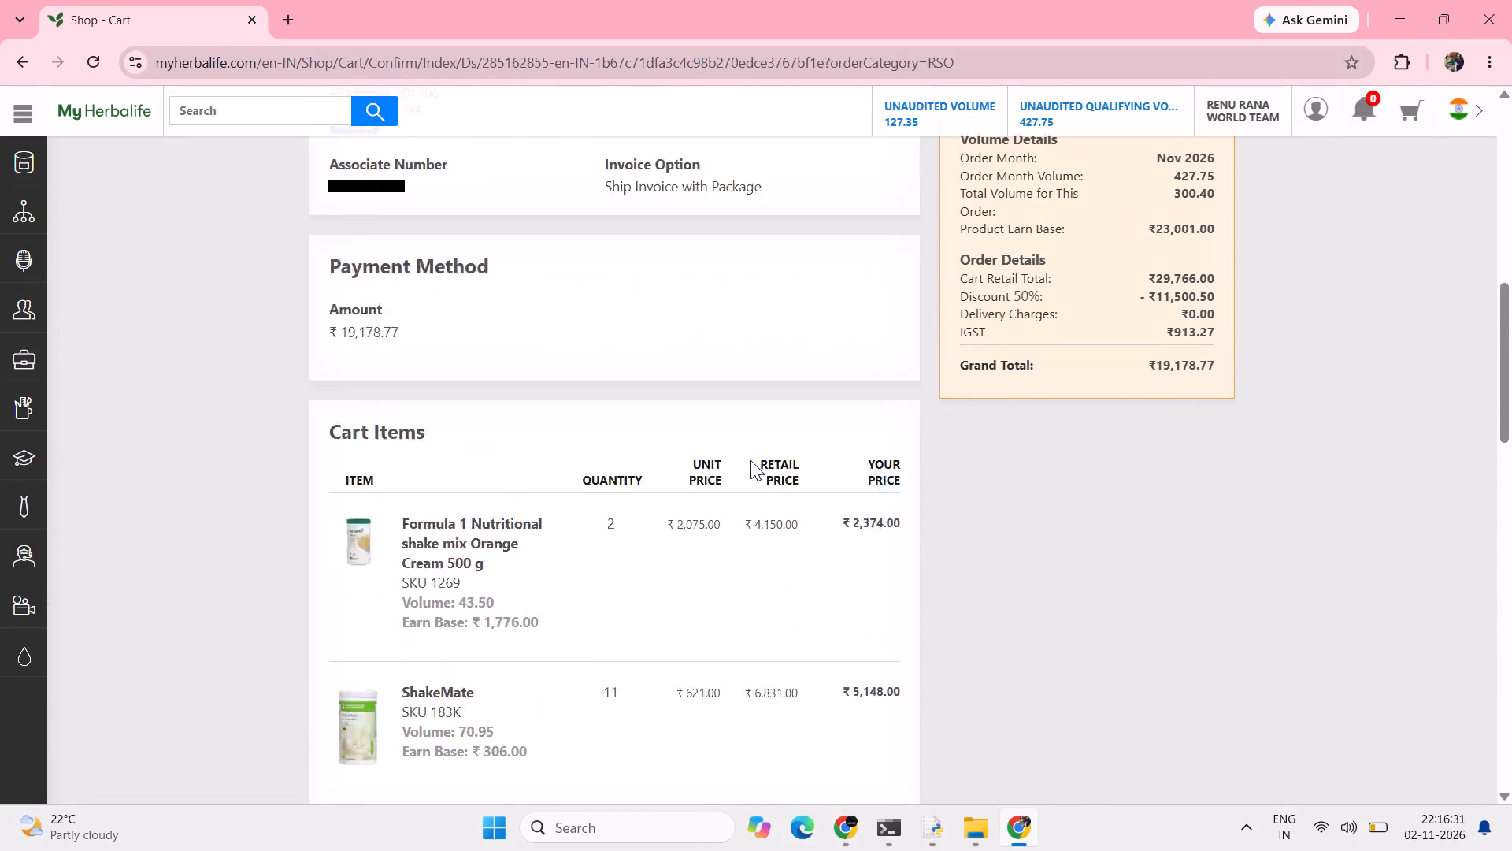
scroll(750, 460, up, 5)
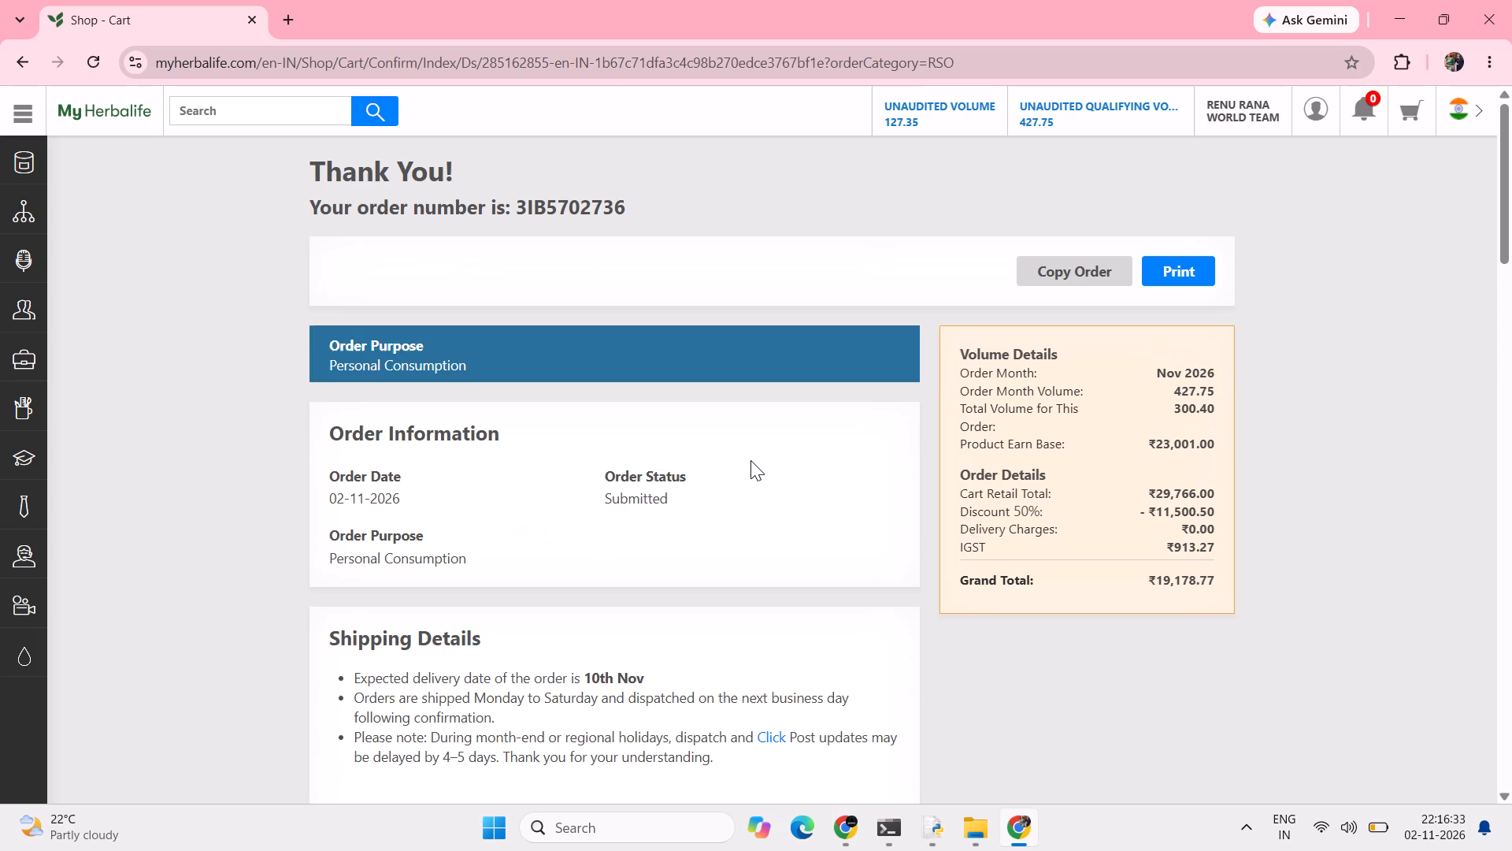
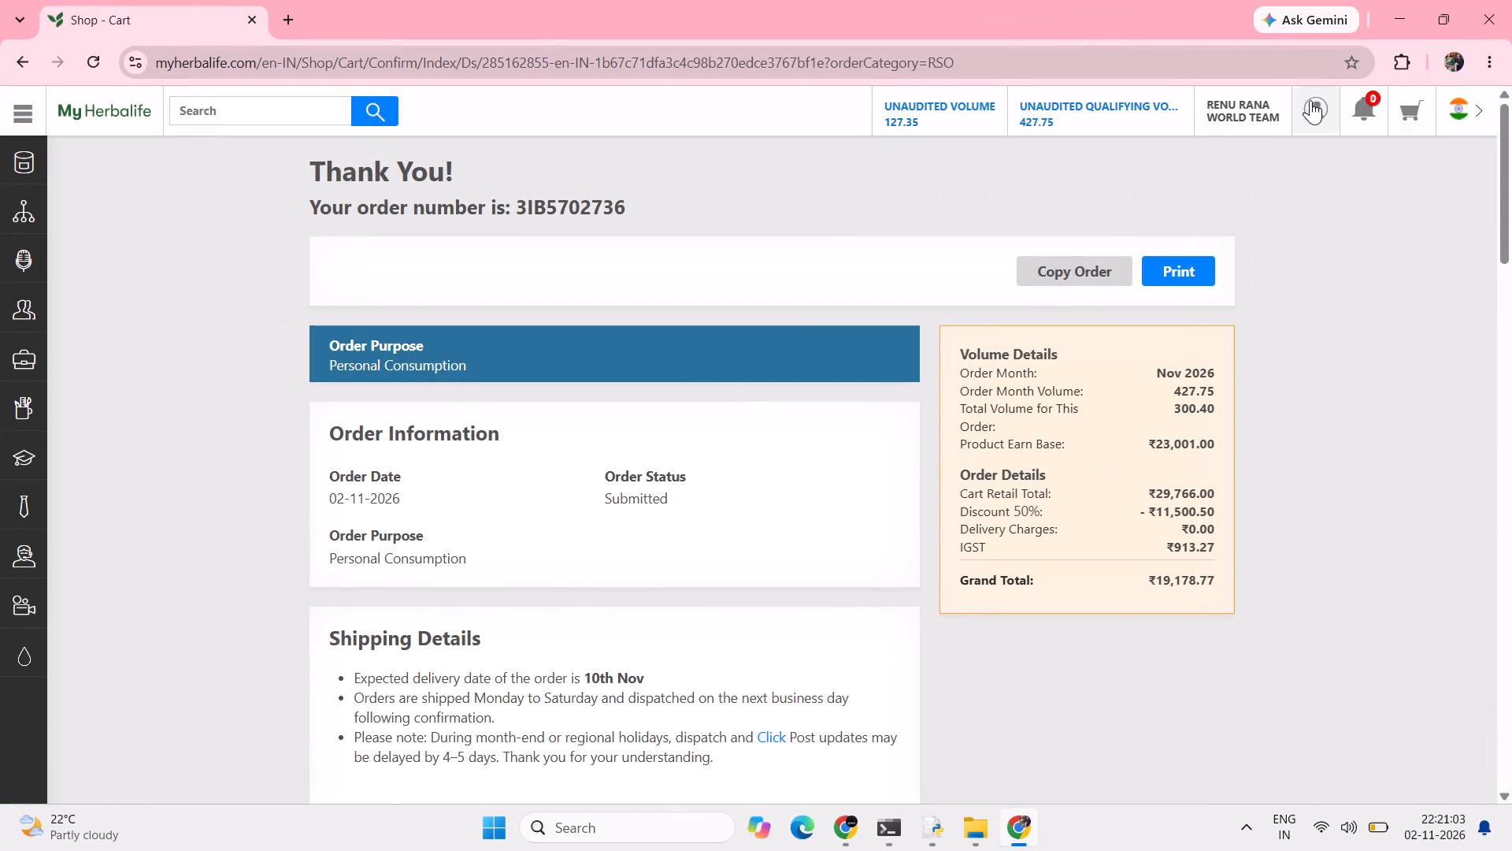
Log out of the myHerbalife account and close the browser window.
click(1309, 109)
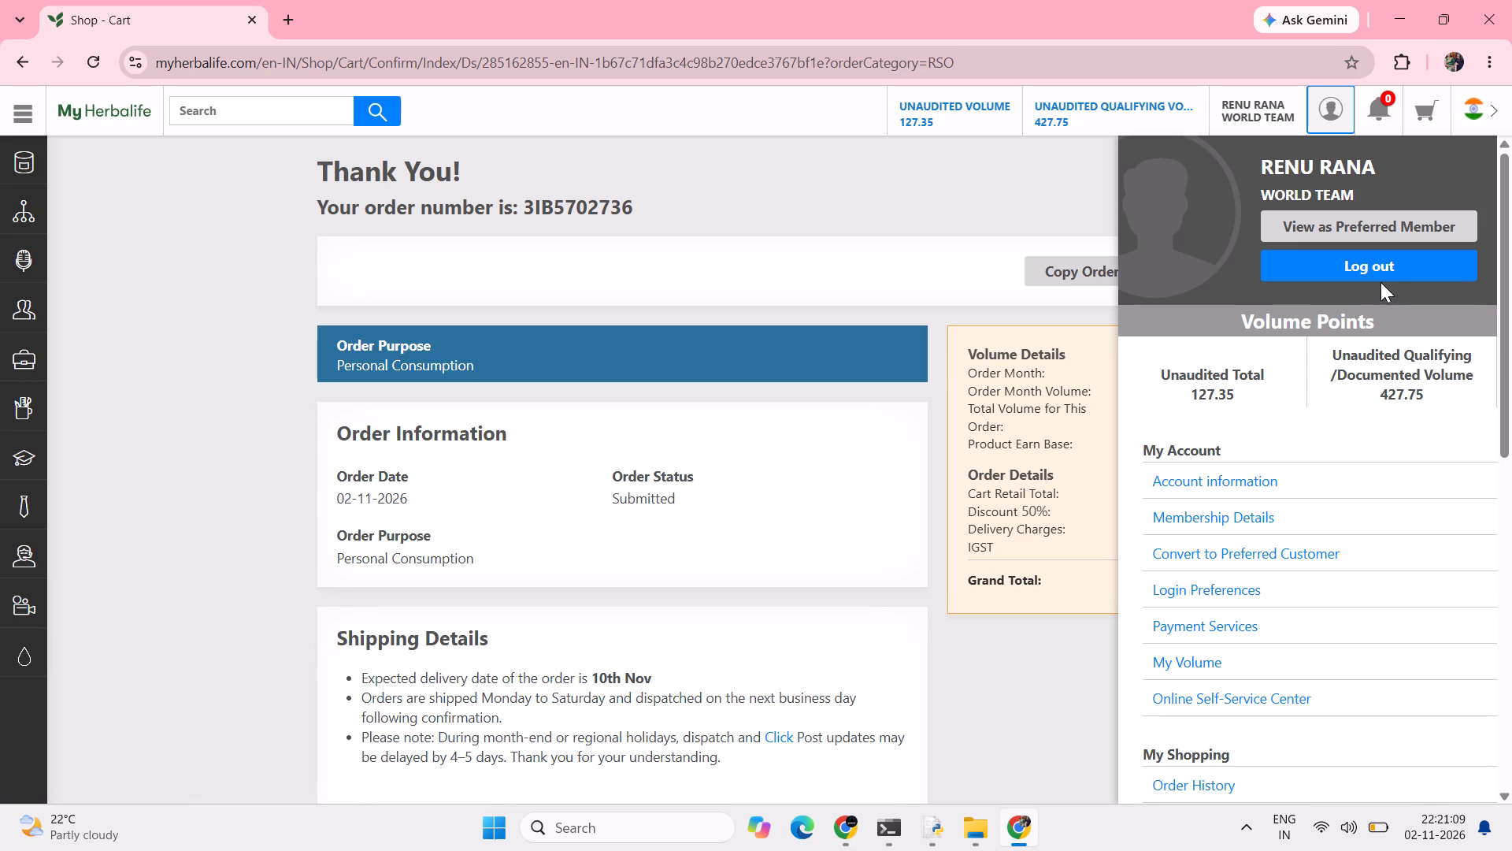
click(1358, 262)
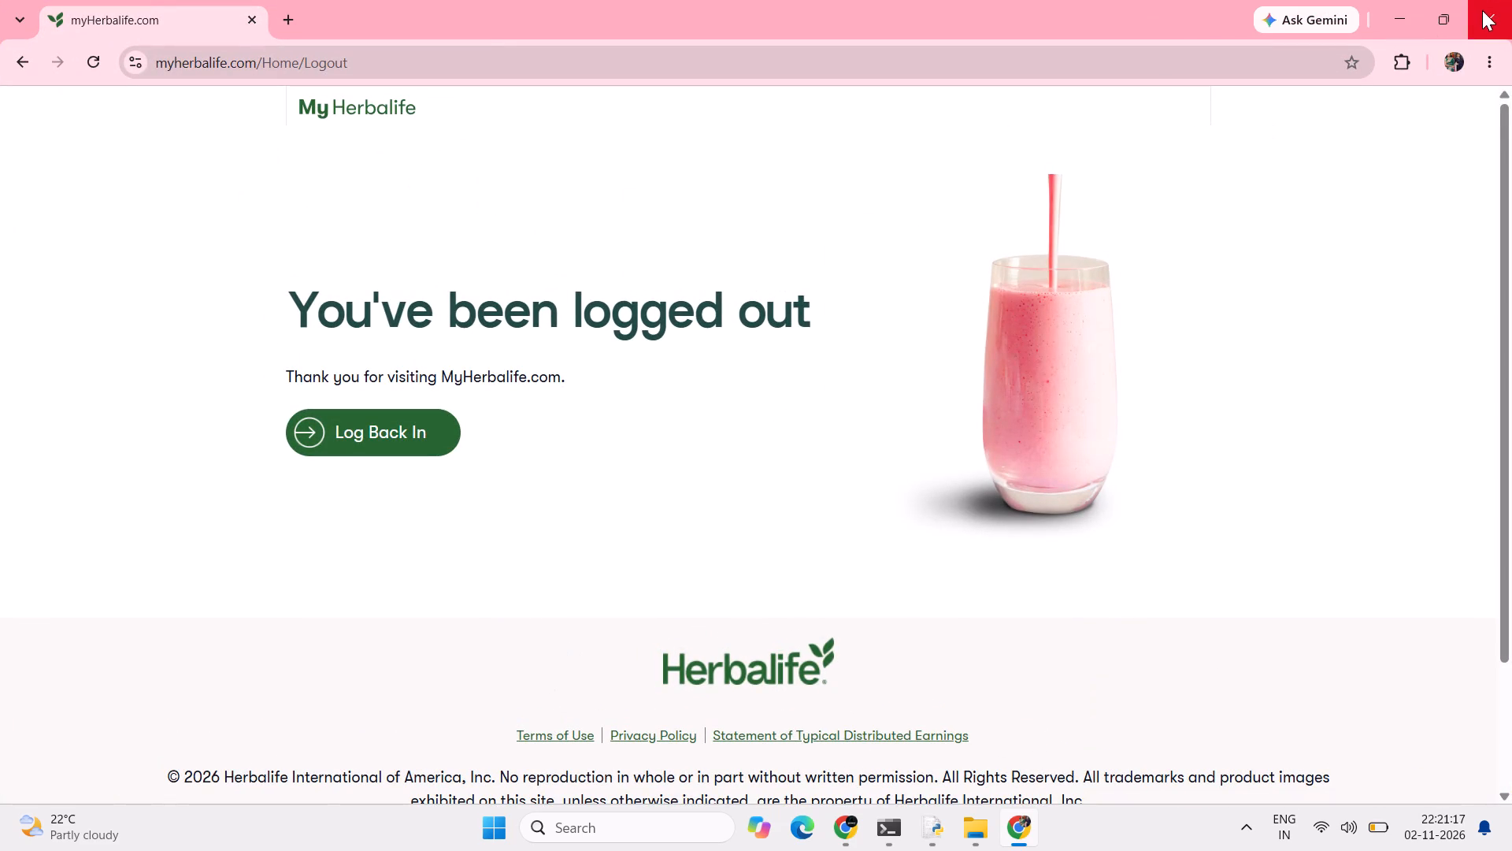
click(1482, 16)
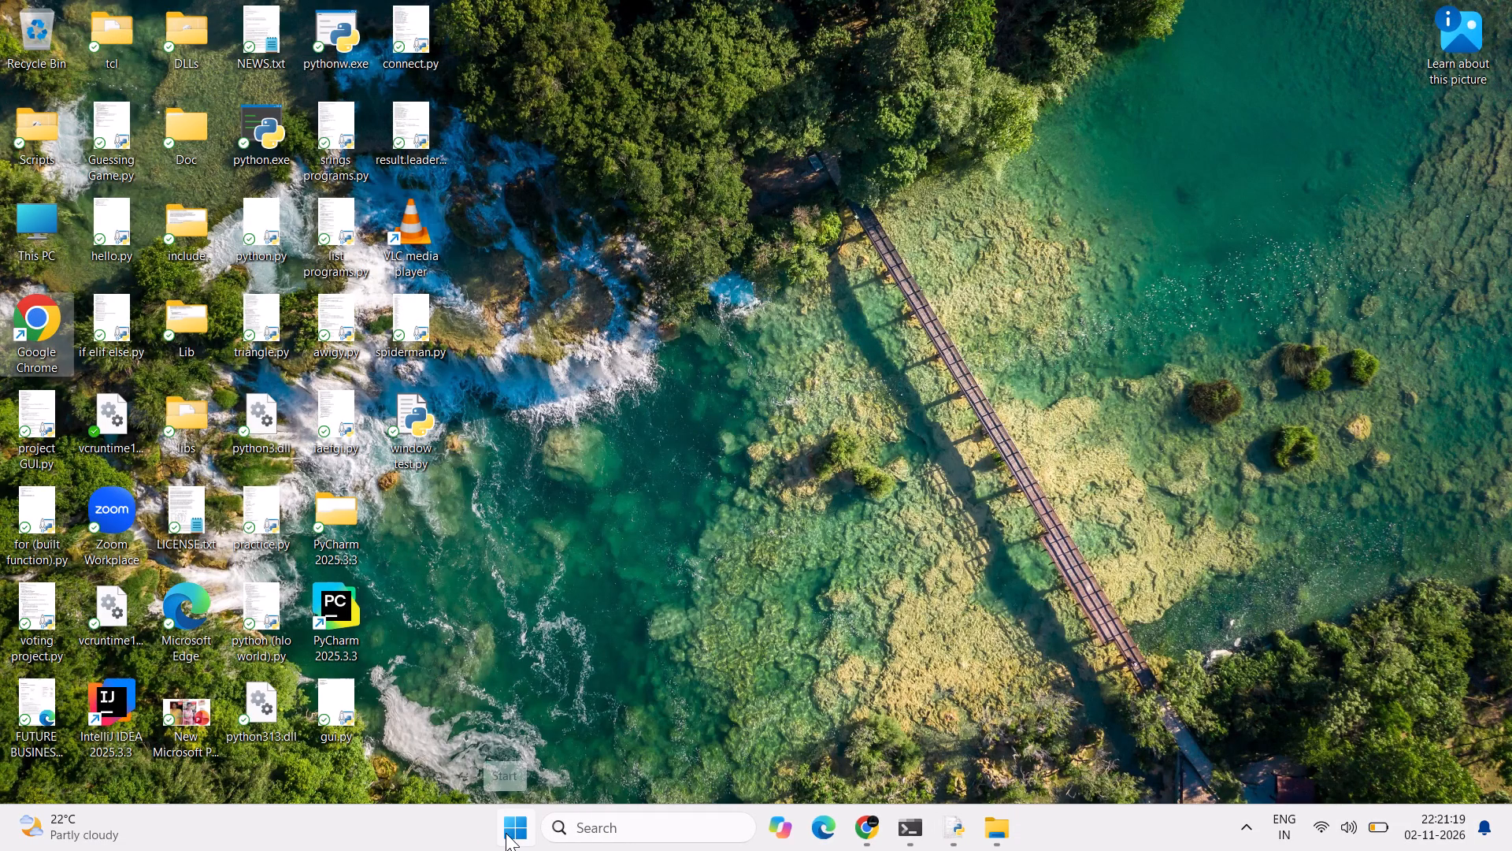
Open the Windows Start menu to show the pinned apps.
click(506, 833)
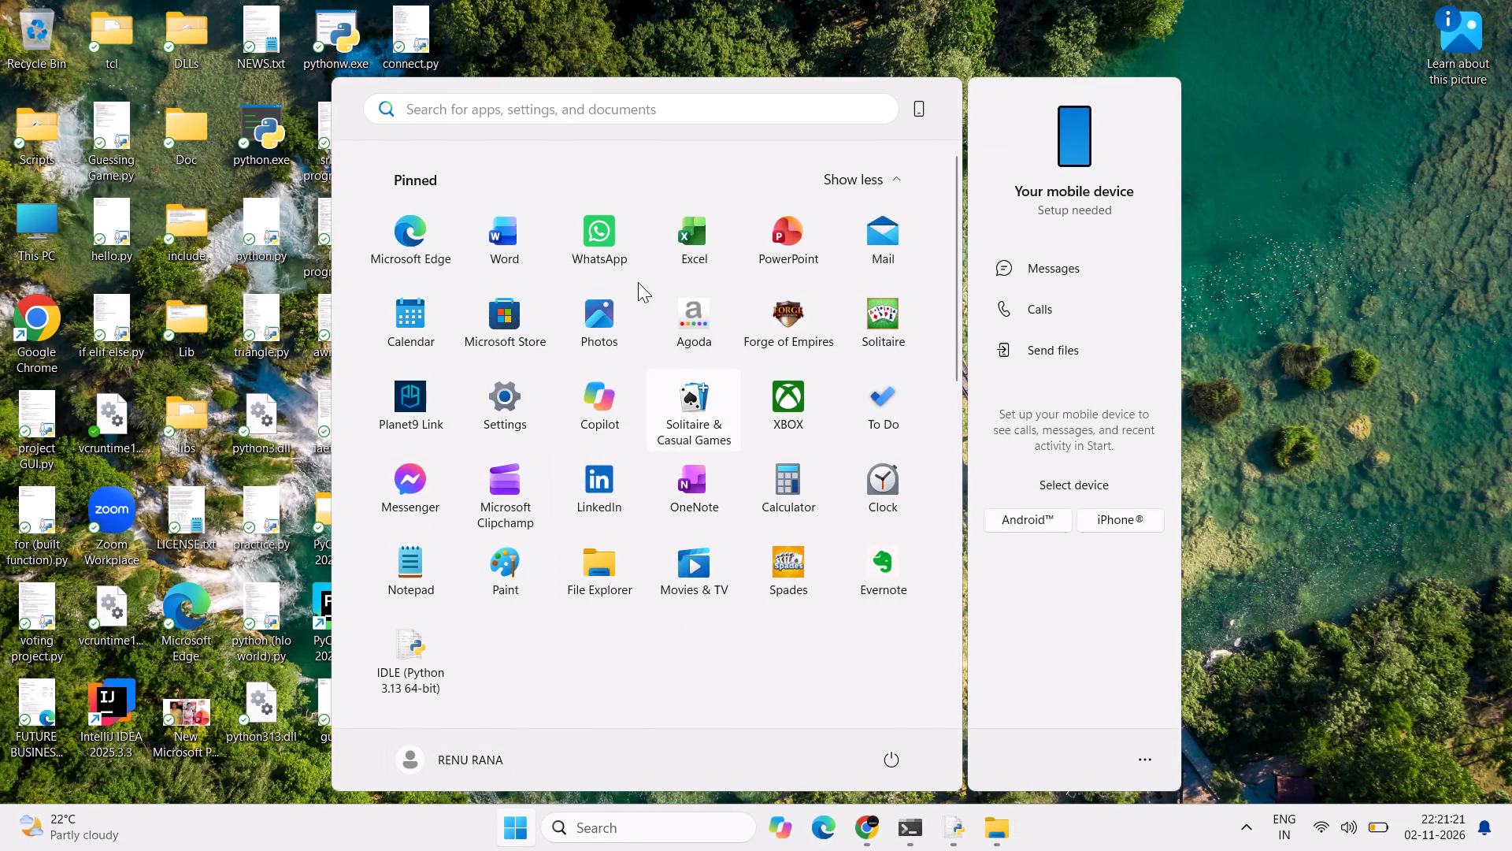